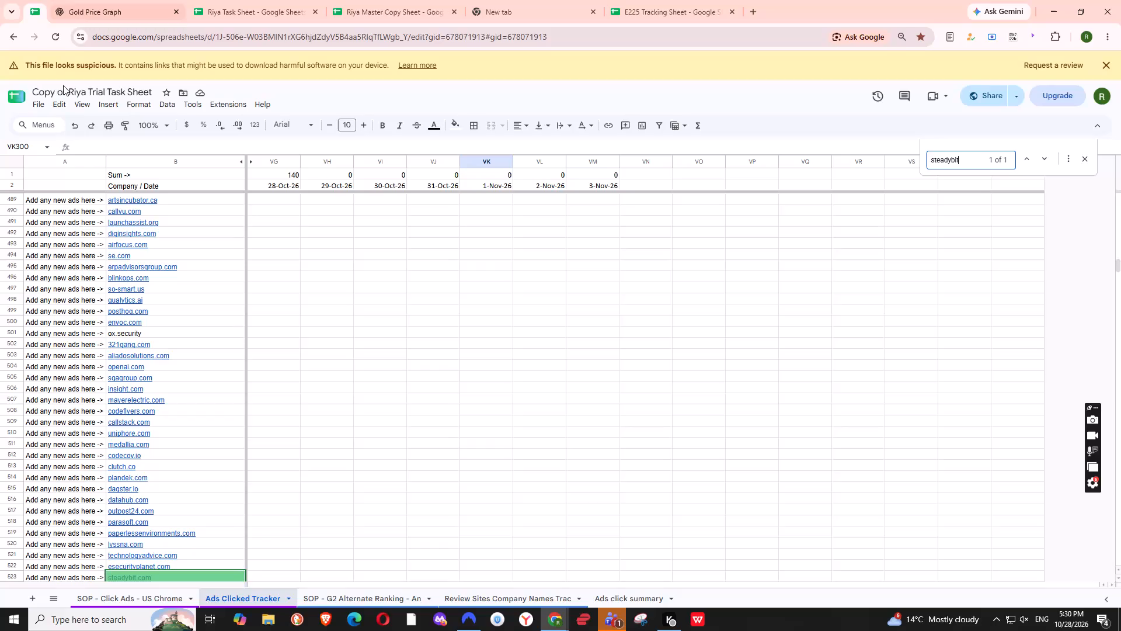
Enter 1 for steadybit.com in the 28-Oct-26 column of the Ads Clicked Tracker sheet.
click(274, 575)
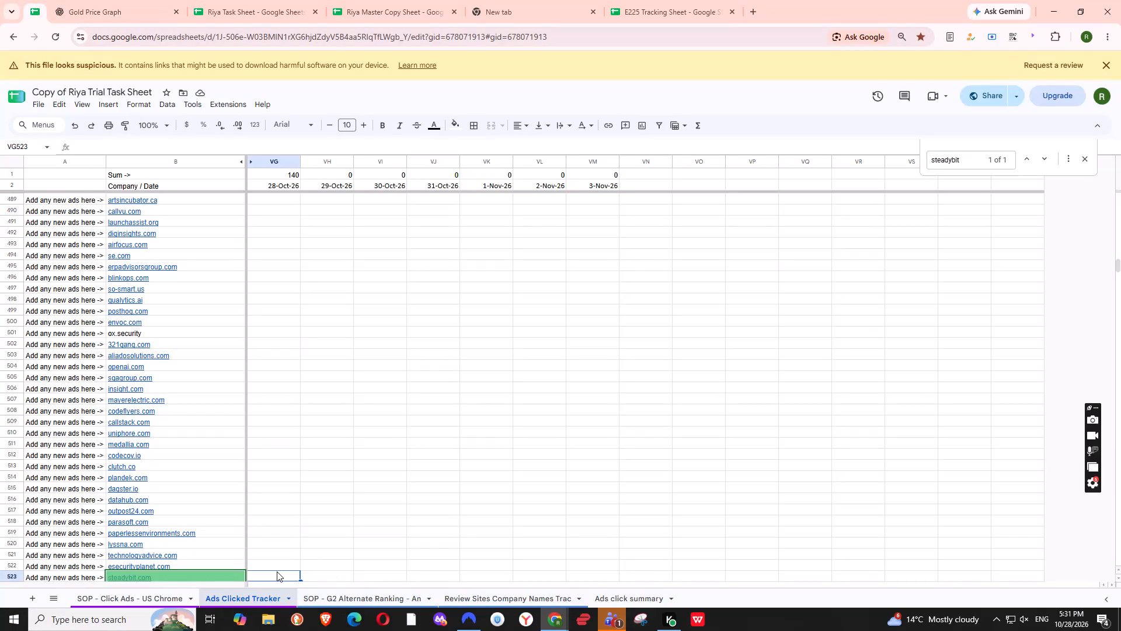
key(1)
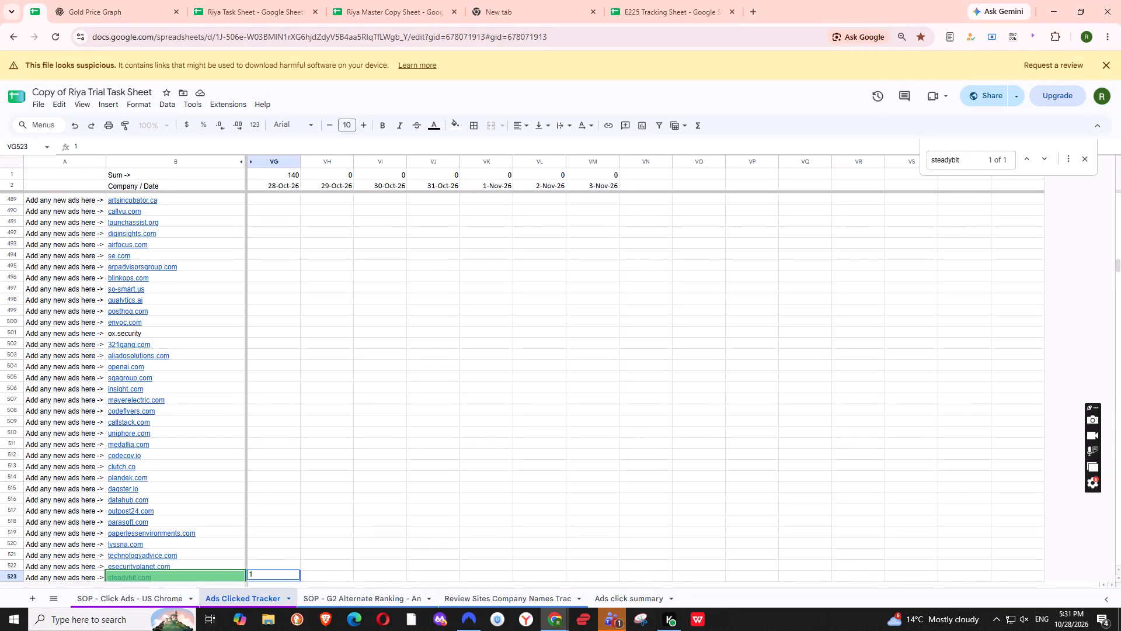
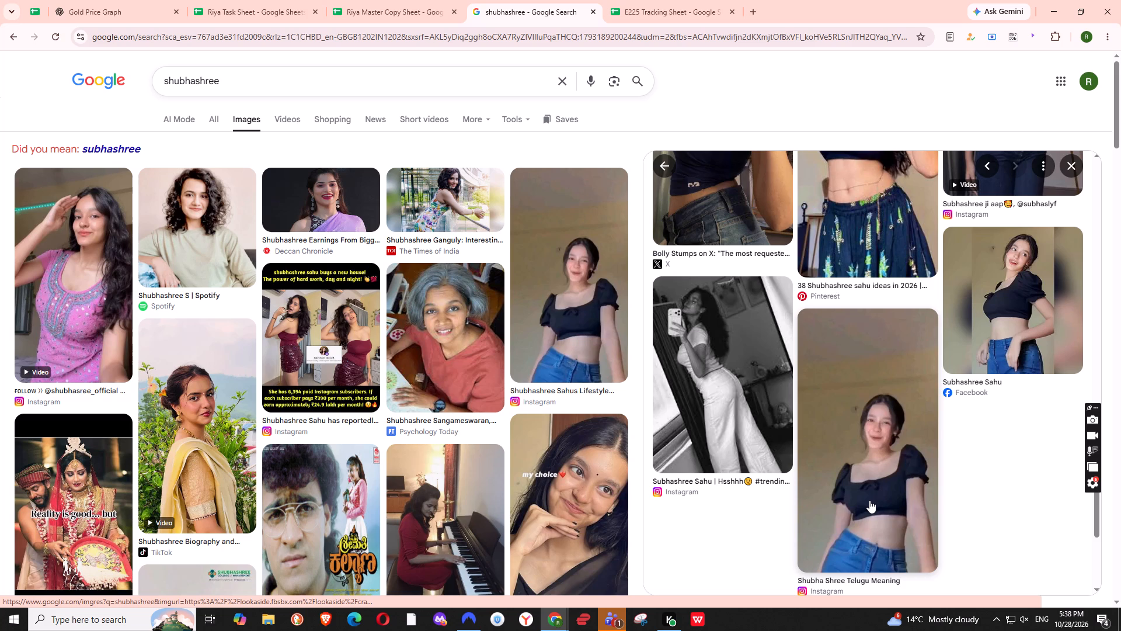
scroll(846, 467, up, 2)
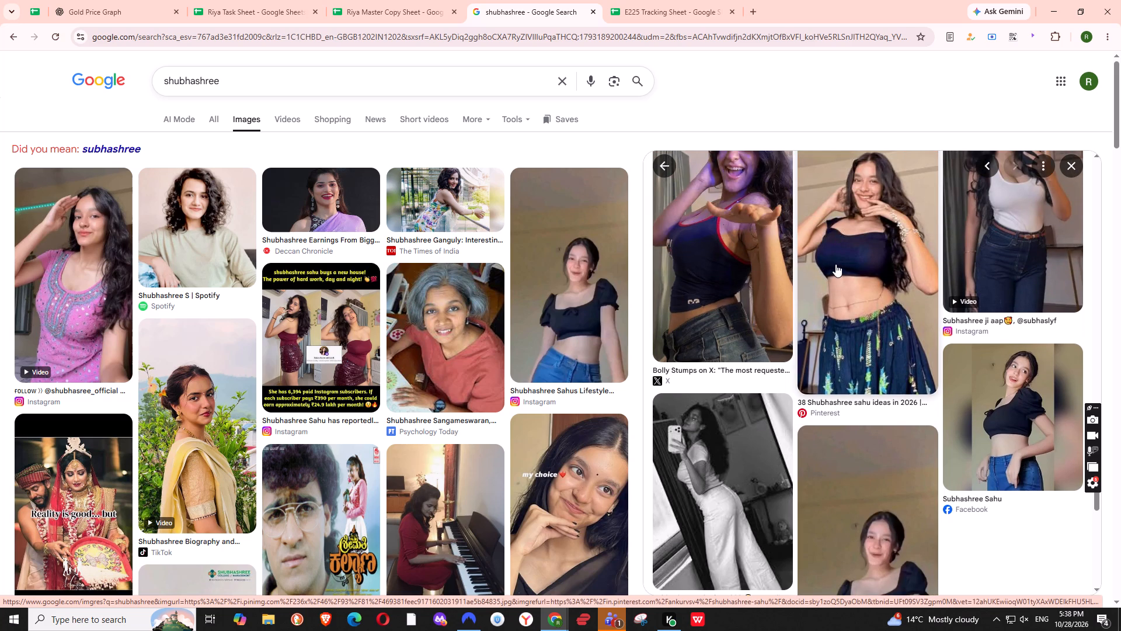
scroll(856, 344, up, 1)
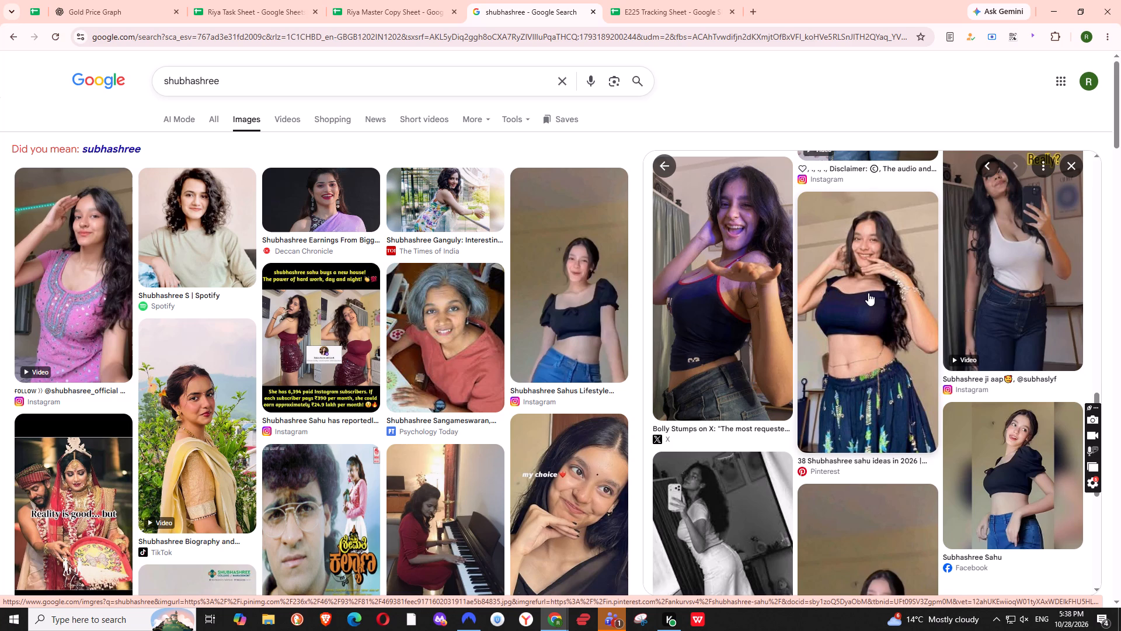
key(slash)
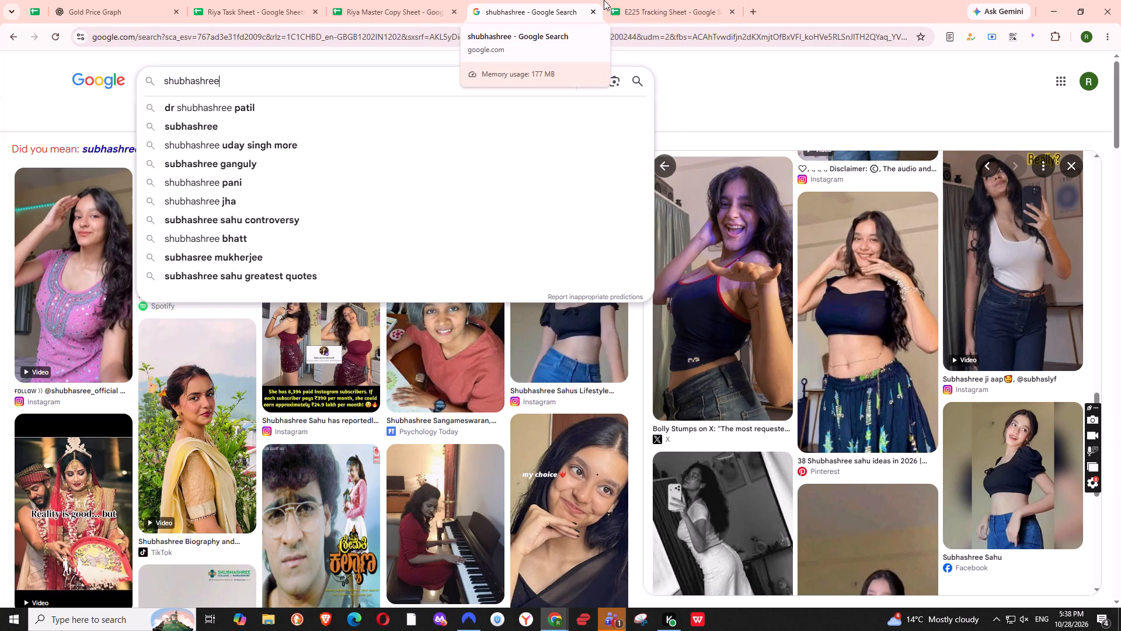
Close the Google image search tab.
click(584, 5)
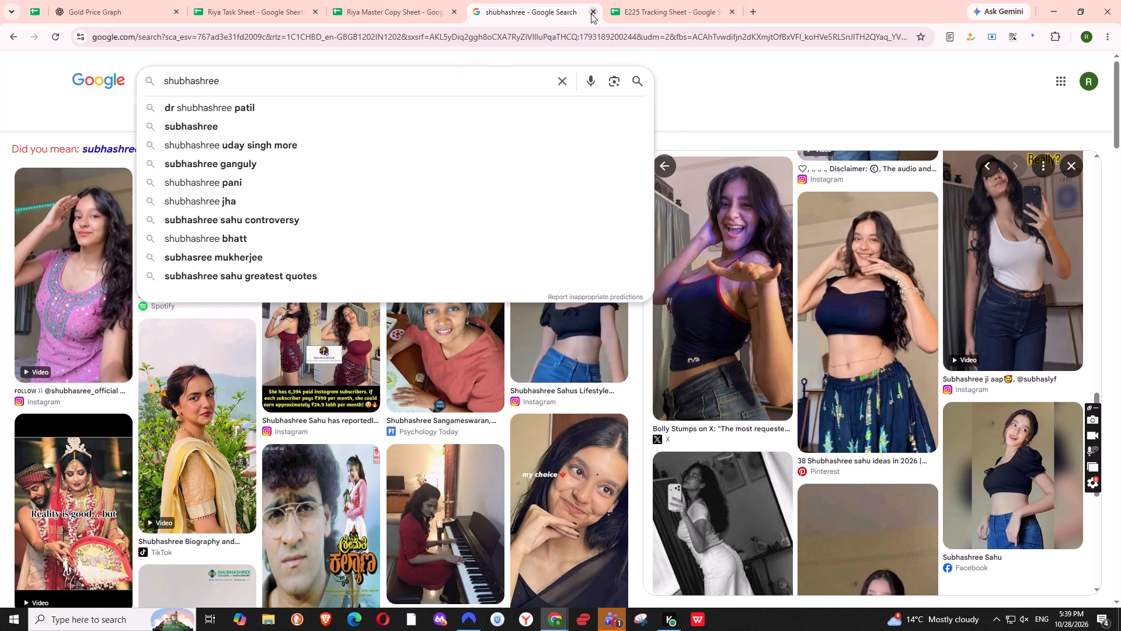
click(591, 13)
click(497, 404)
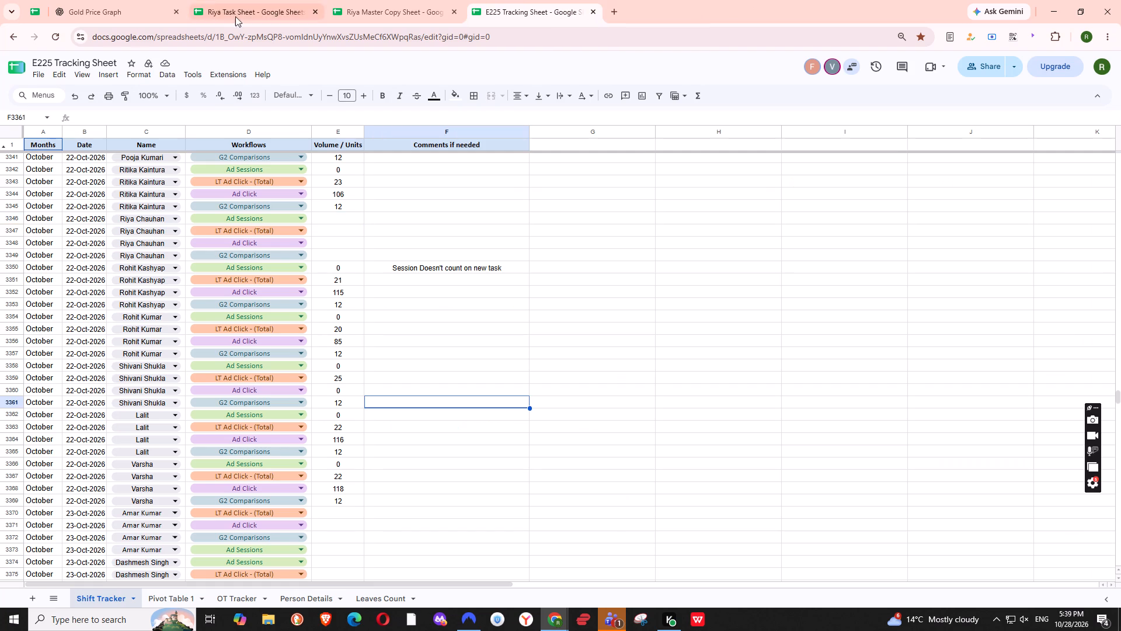
Search Google in a new incognito window for the keyword Percy Browserstack, copied from the Ads Clicked Tracker sheet.
click(35, 9)
click(356, 314)
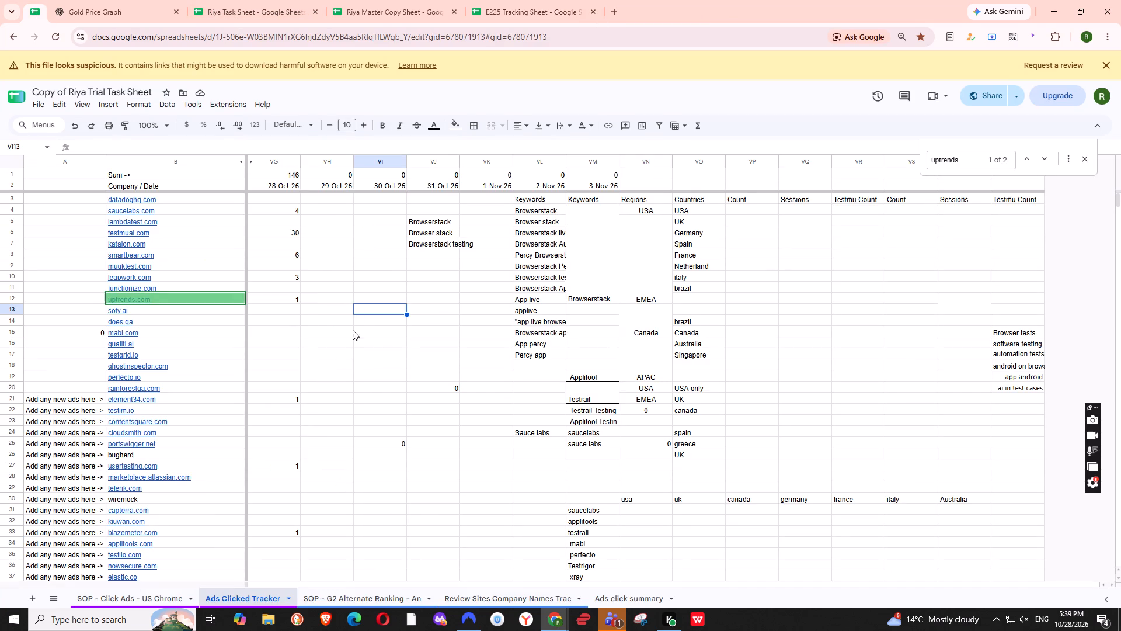
click(538, 254)
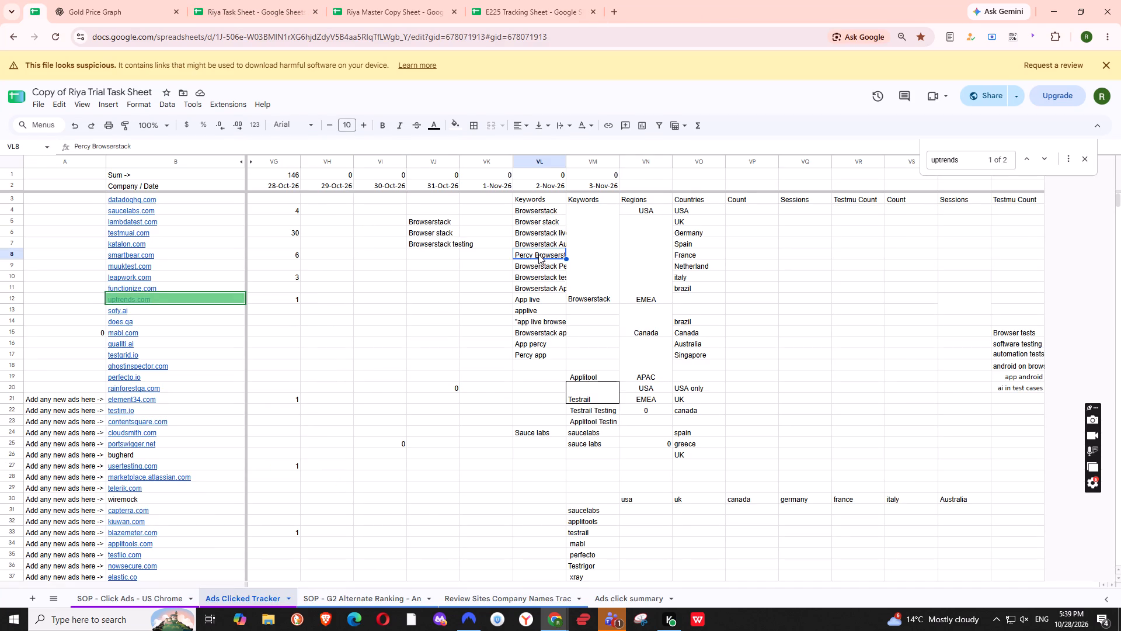
key(ctrl+c)
key(ctrl+c)
key(ctrl+c)
key(ctrl+c)
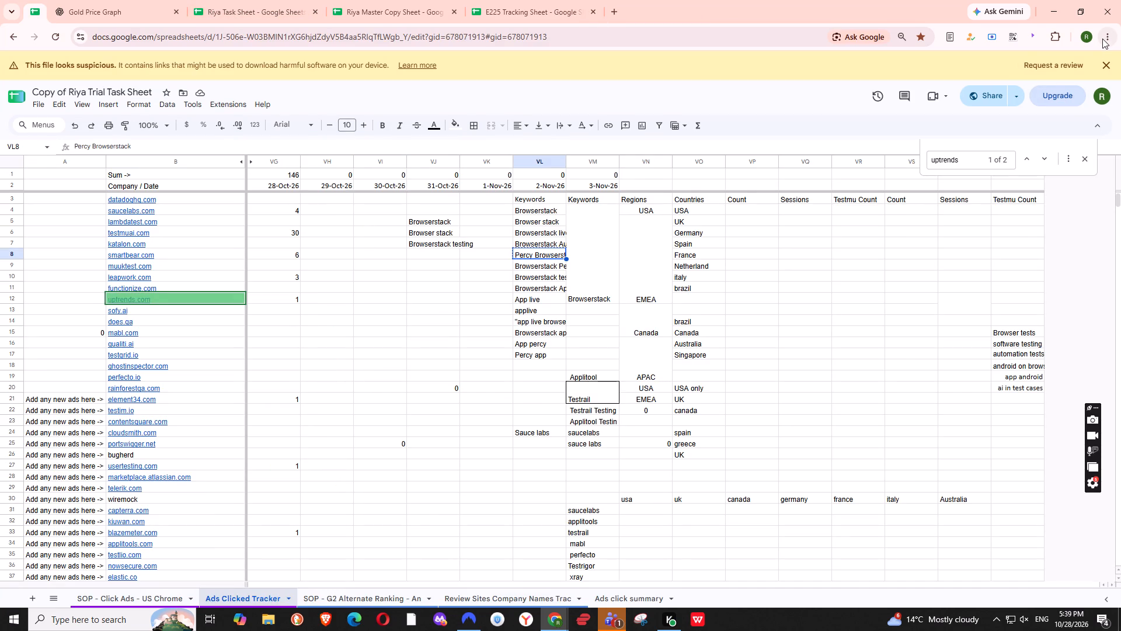
click(1102, 39)
click(983, 91)
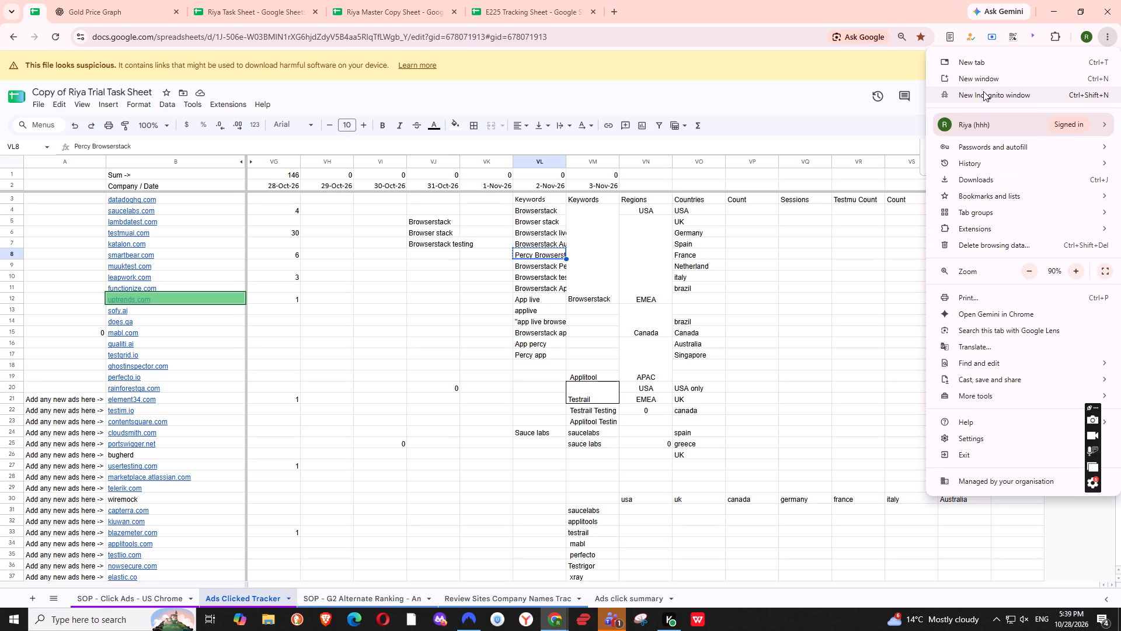
key(ctrl+v)
key(Return)
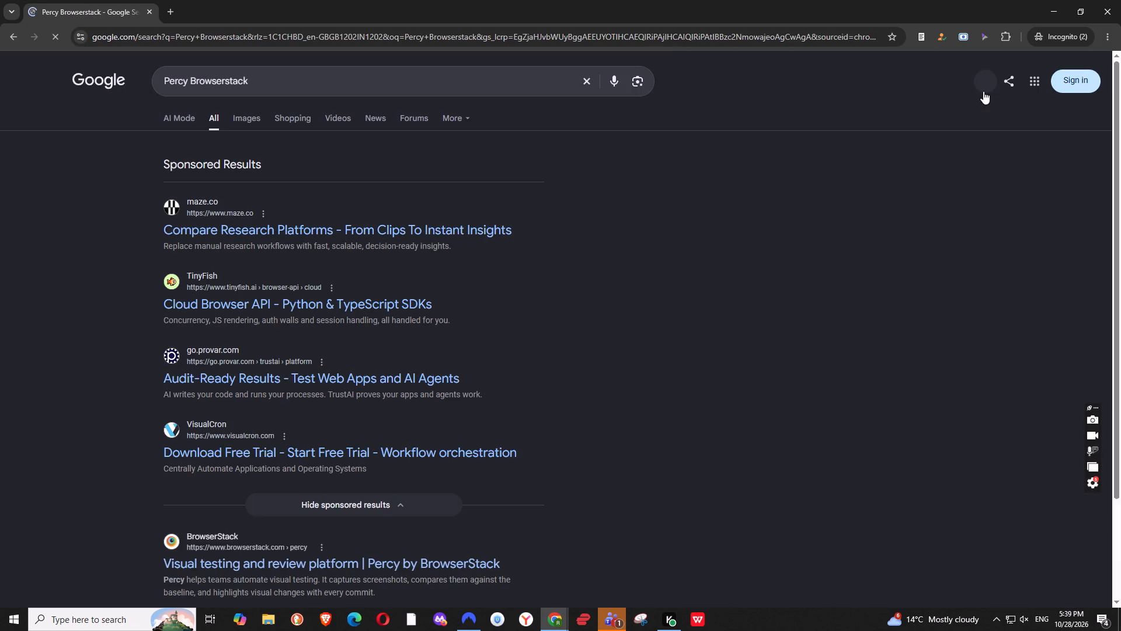
Open the first results page's sponsored results in new tabs: maze.co, TinyFish, go.provar.com, VisualCron, cloakbrowser.dev and Amazon.com.
middle_click(210, 226)
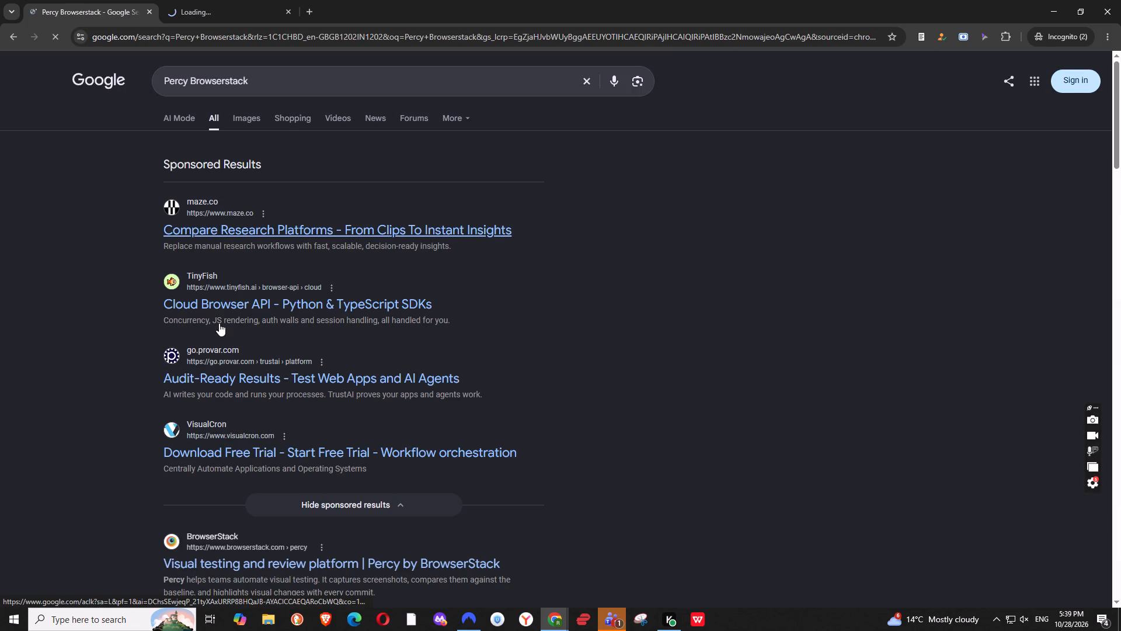
middle_click(222, 297)
middle_click(216, 375)
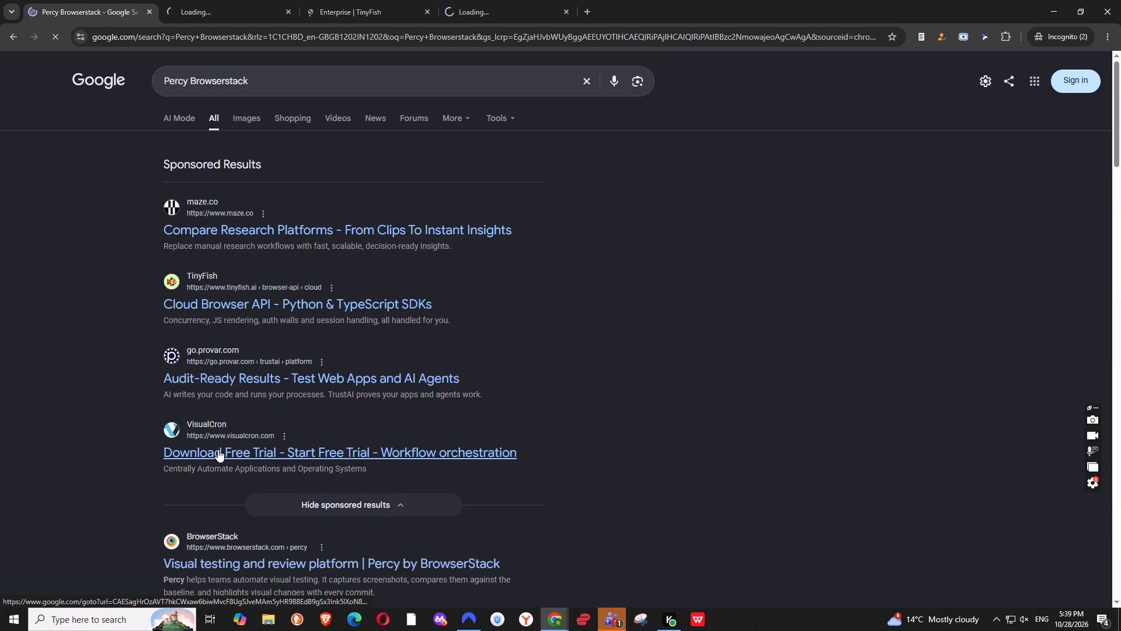
middle_click(218, 449)
scroll(219, 449, down, 18)
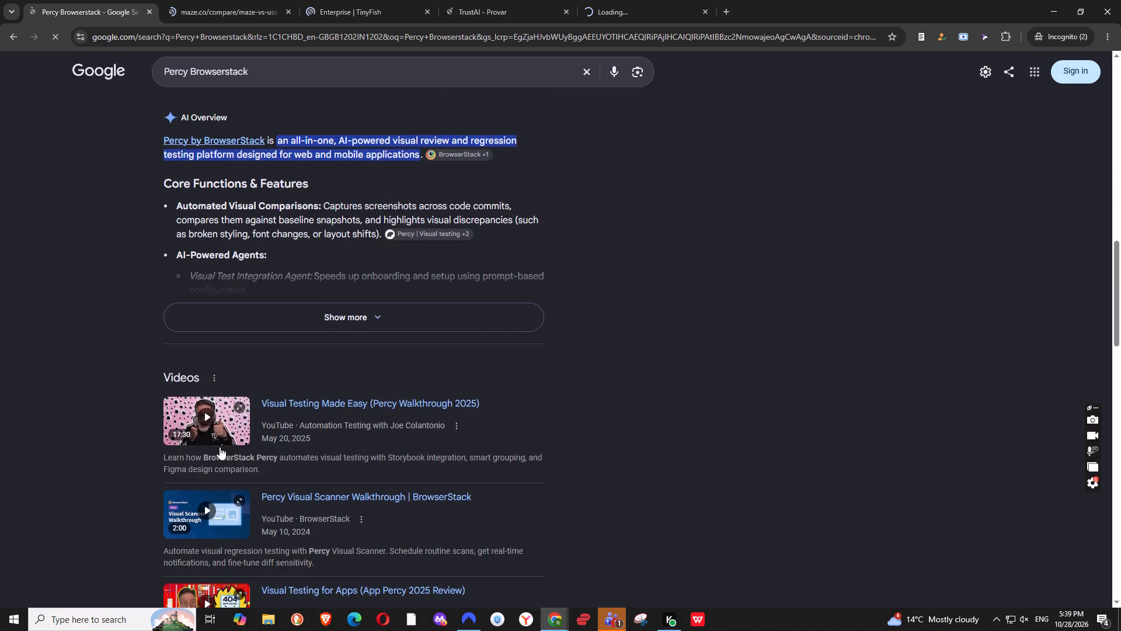
scroll(220, 447, down, 9)
middle_click(224, 297)
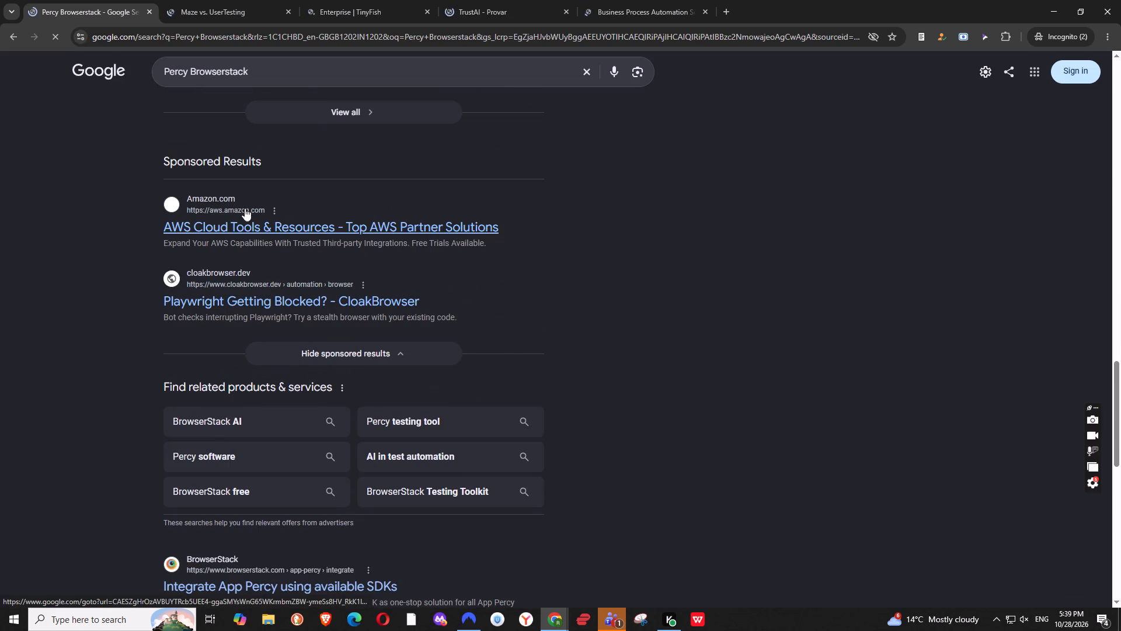
middle_click(240, 225)
Go to the second page of search results and open its go.provar.com sponsored result in a new tab.
scroll(240, 225, down, 16)
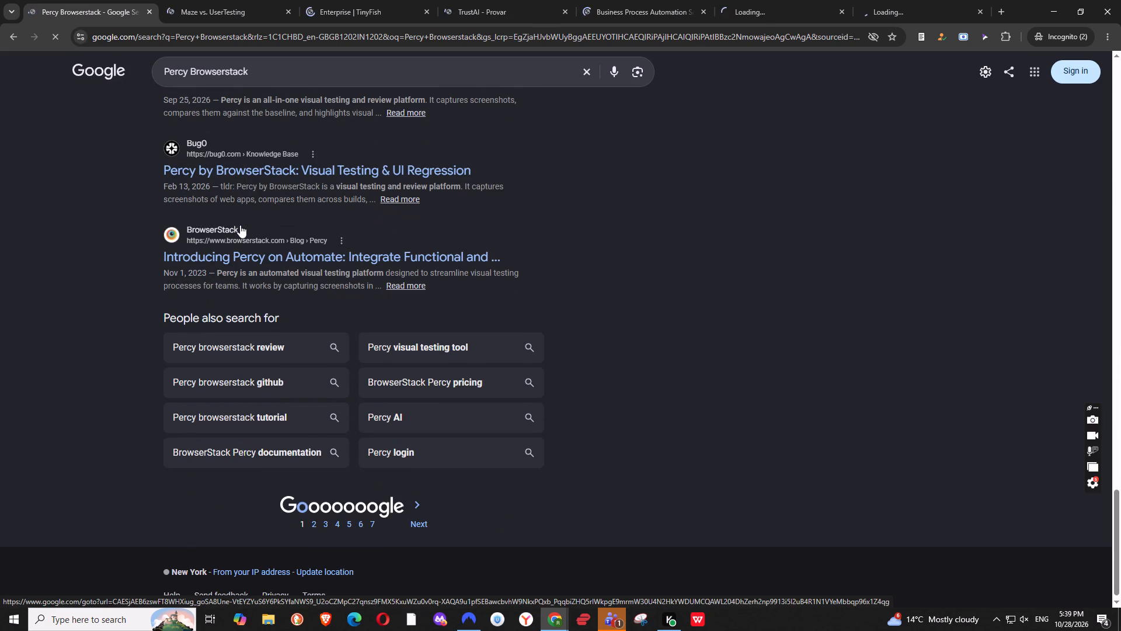
click(312, 516)
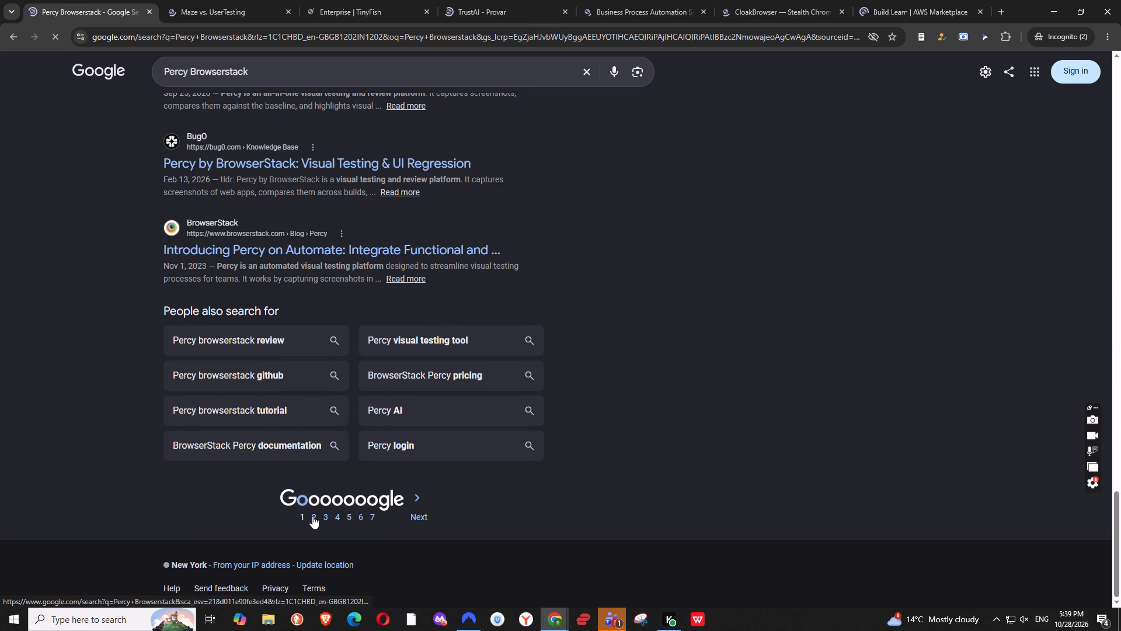
middle_click(247, 230)
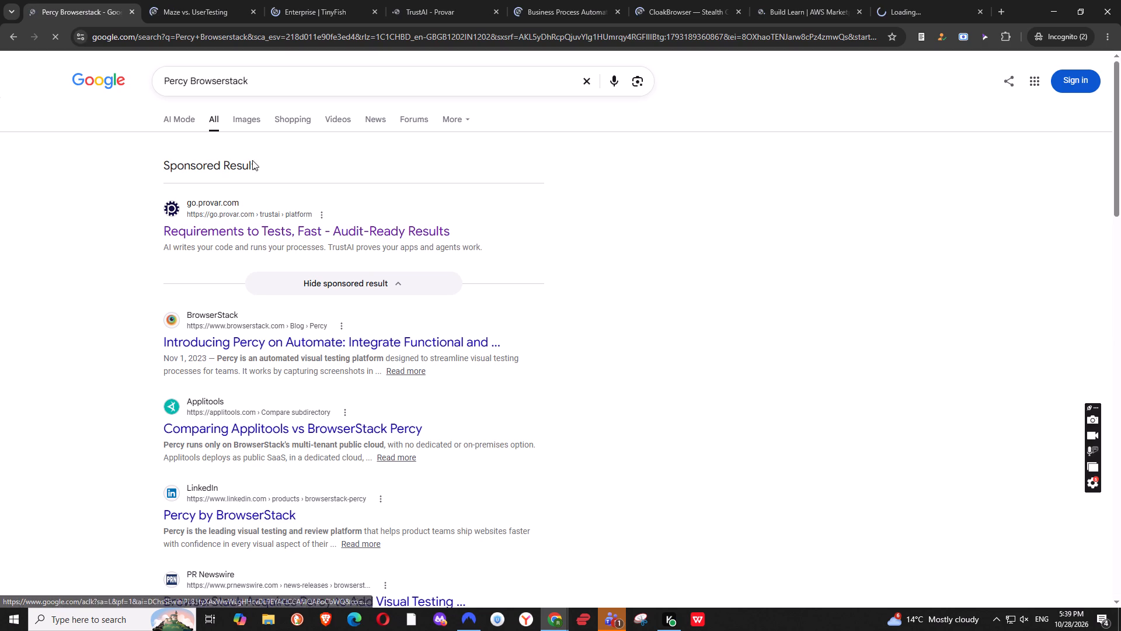
Find maze.co in the Ads Clicked Tracker sheet by its copied name and enter 1 in its 28-Oct-26 column.
click(207, 0)
double_click(102, 34)
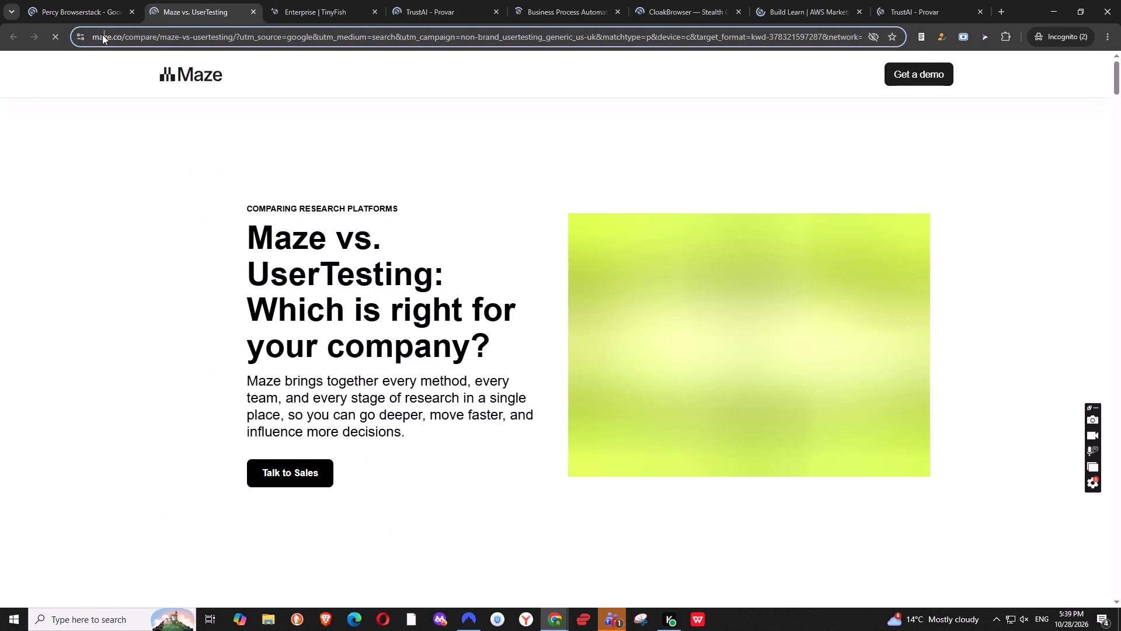
key(ctrl+c)
key(alt+Tab)
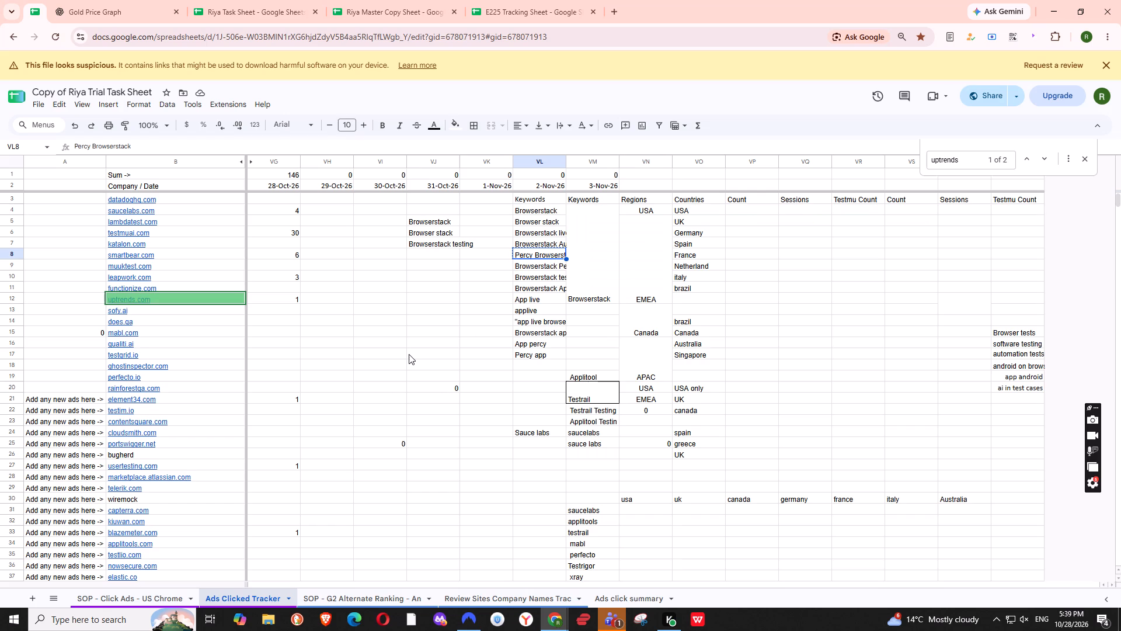
key(ctrl+f)
key(ctrl+v)
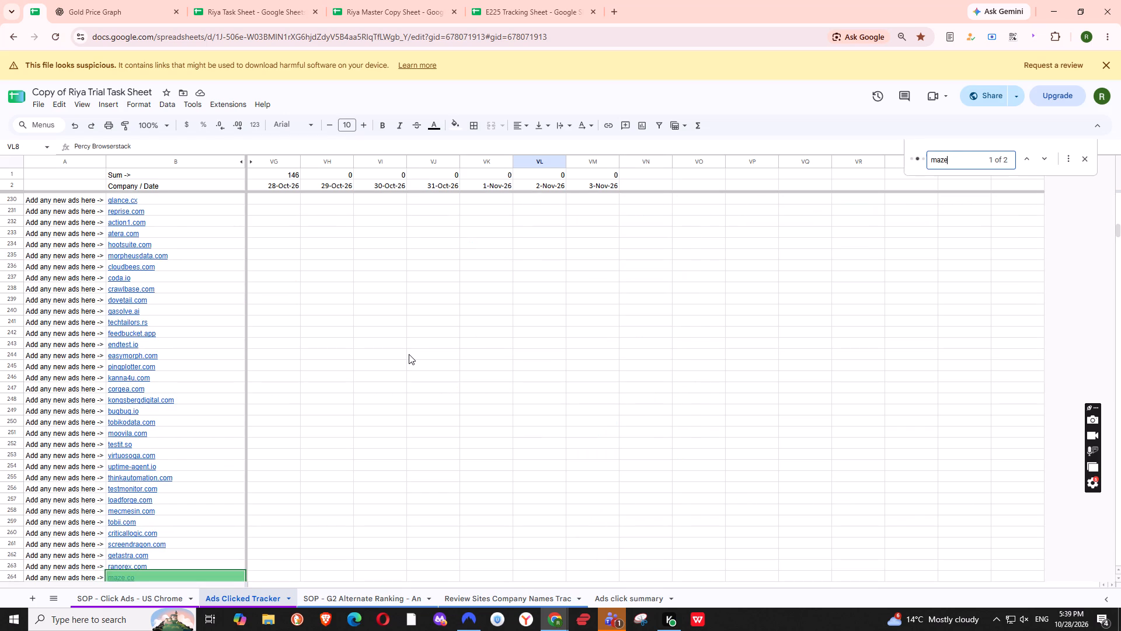
key(Return)
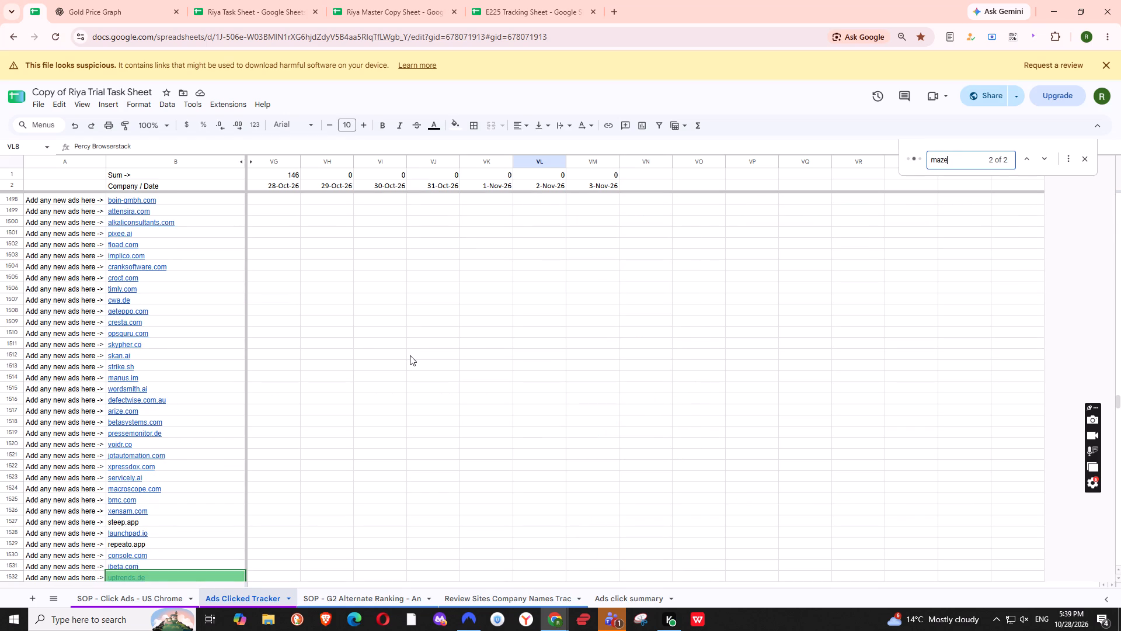
key(Return)
click(271, 196)
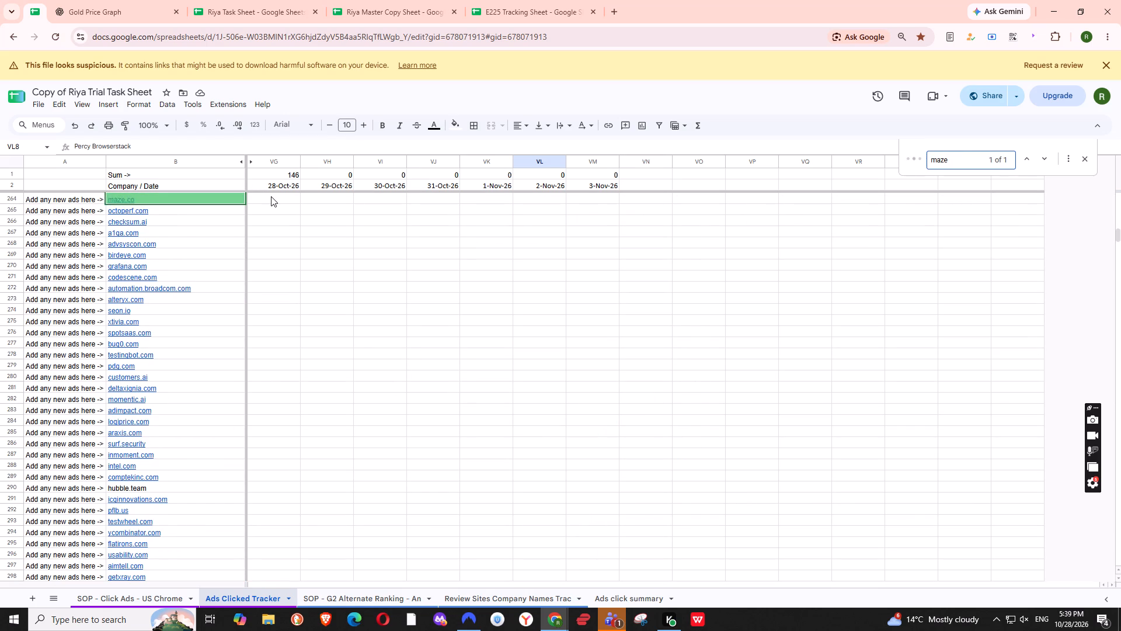
key(1)
click(343, 297)
Return to the Maze vs. UserTesting page, go to its bottom and accept all cookies.
key(alt+Tab)
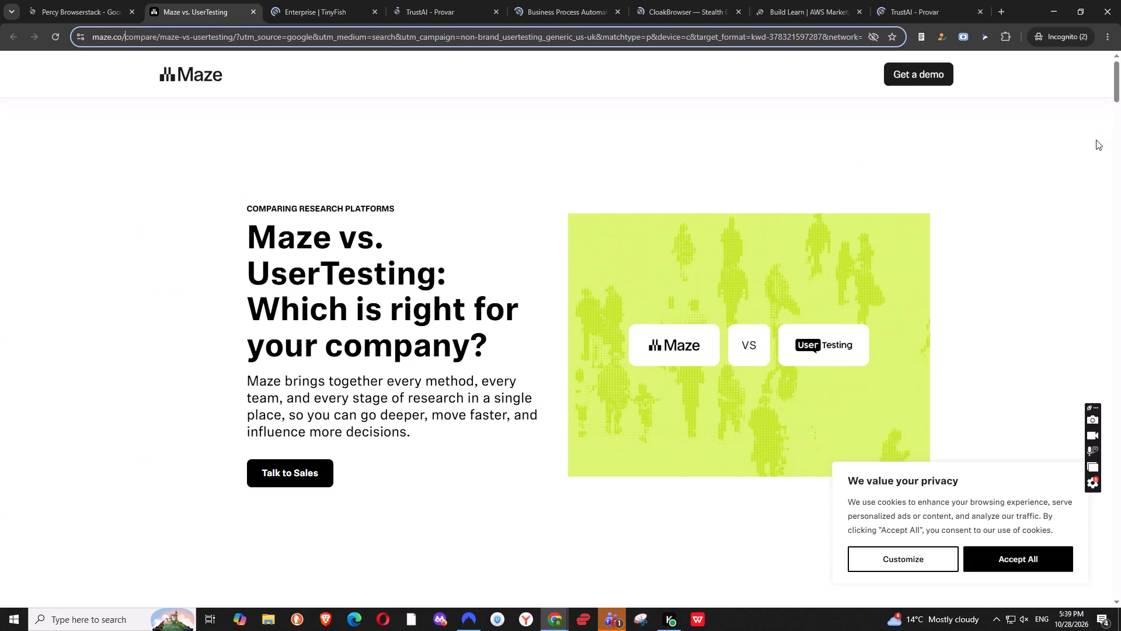
drag(1116, 82, 1120, 614)
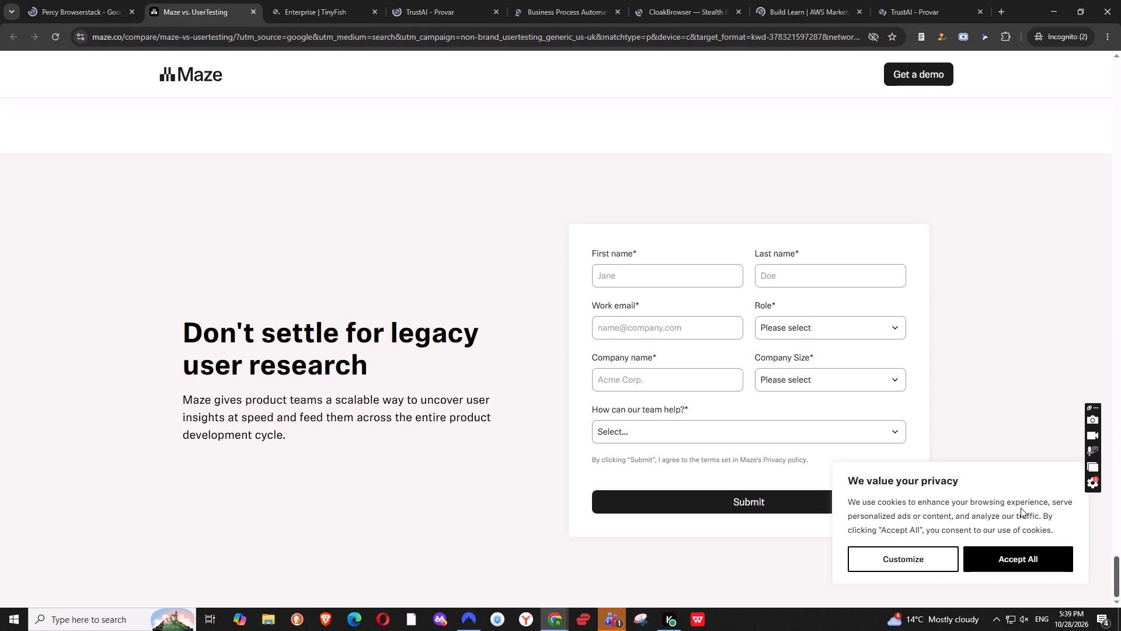
scroll(779, 448, down, 6)
click(1029, 561)
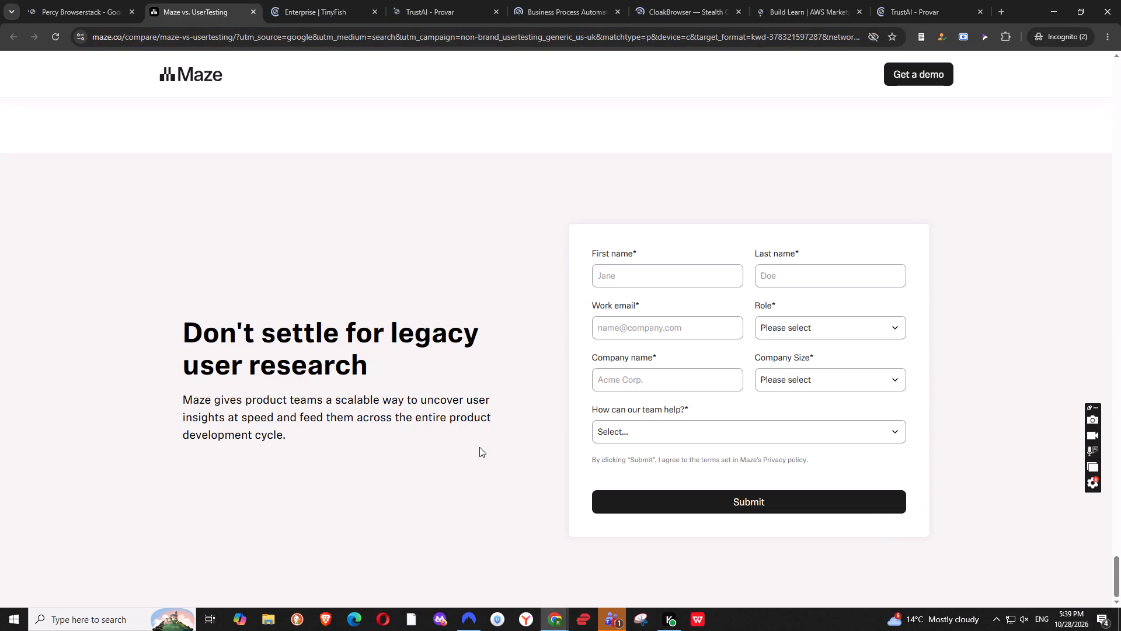
Open the g2.com link on the Maze vs. UserTesting page in a new tab.
scroll(416, 428, up, 14)
scroll(492, 370, up, 9)
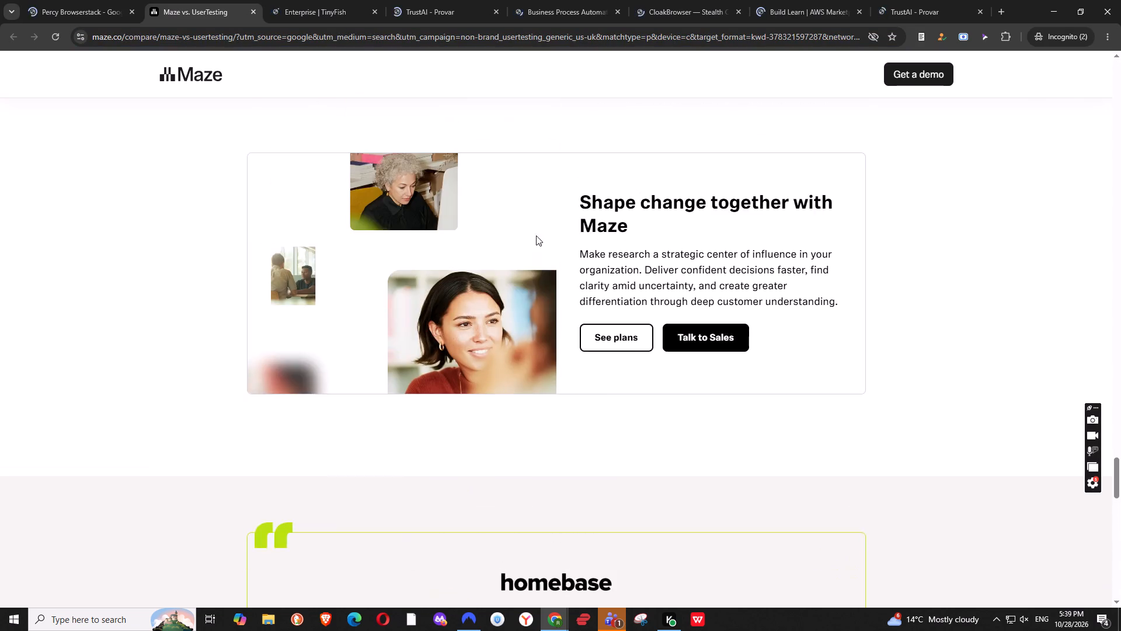
scroll(539, 224, up, 11)
scroll(551, 178, up, 5)
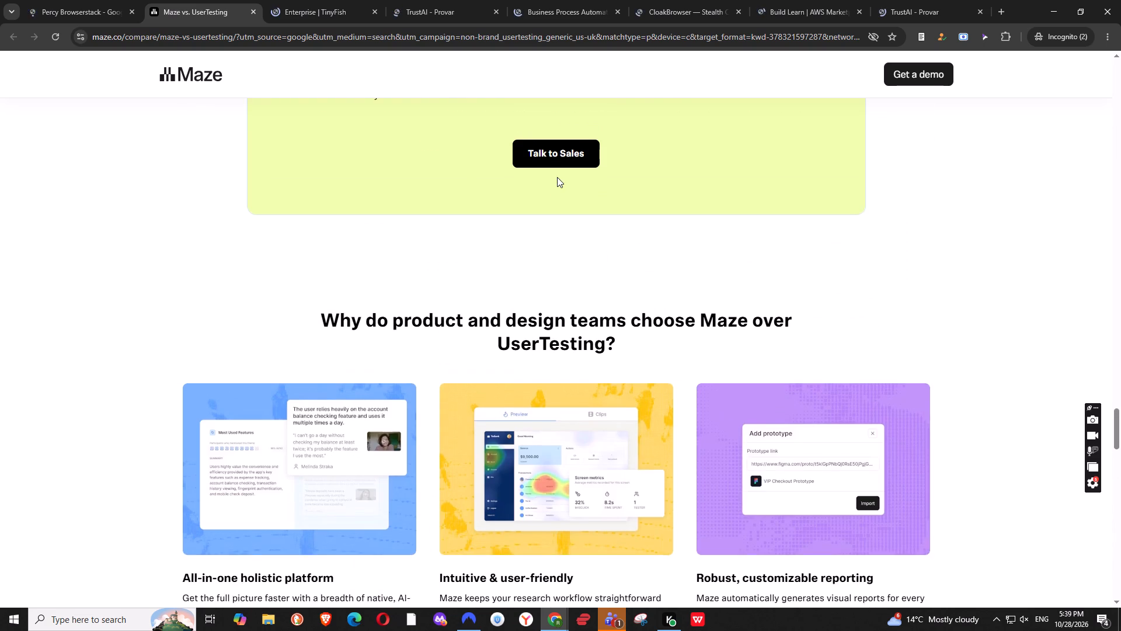
click(534, 129)
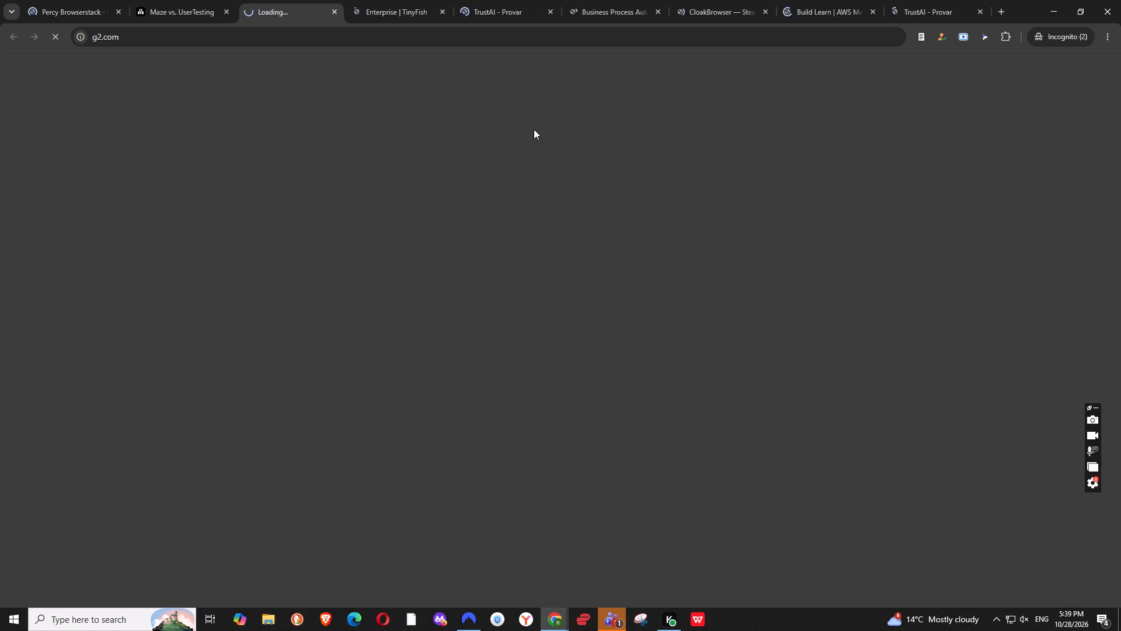
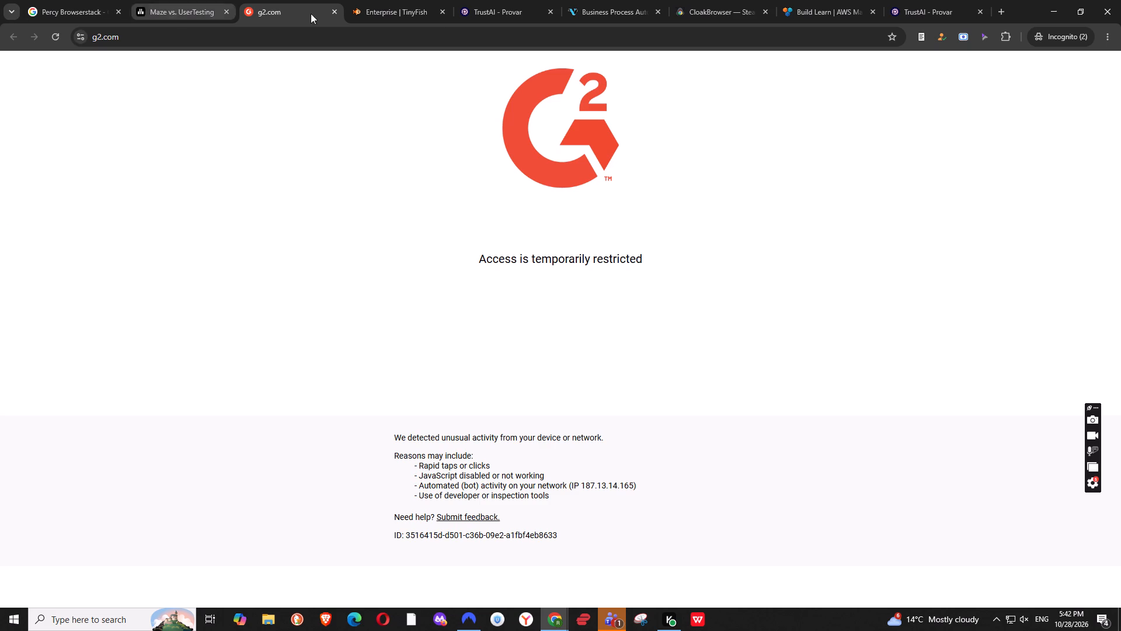
Copy the tinyfish name from the TinyFish page's address, find tinyfish.ai in the Ads Clicked Tracker sheet and enter 1 for 28-Oct-26.
click(381, 12)
double_click(107, 34)
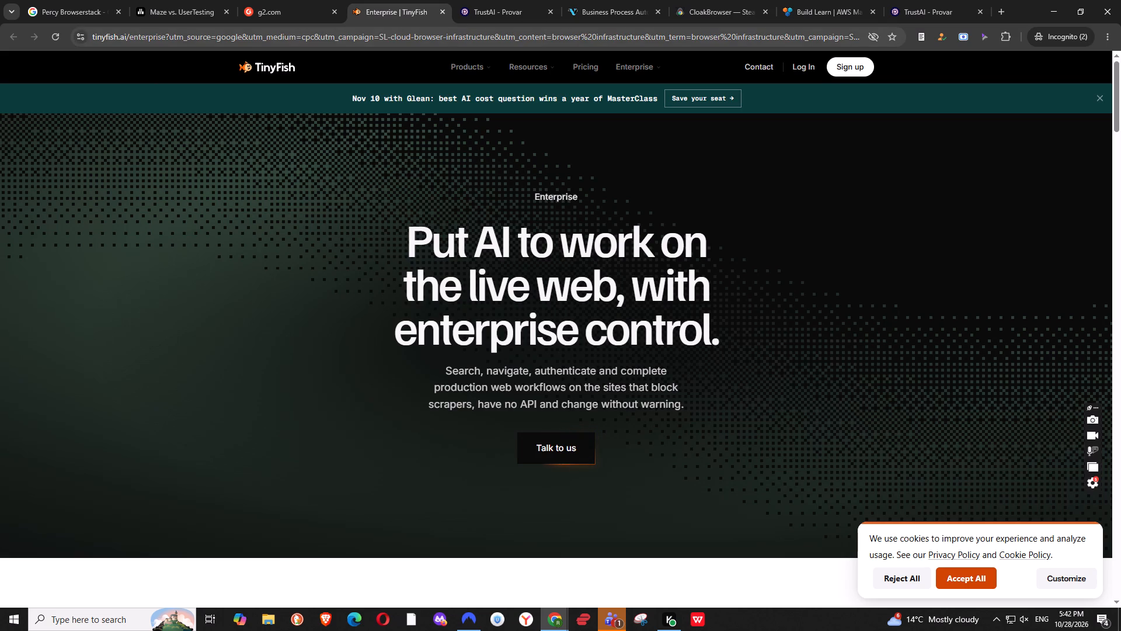
key(ctrl+c)
key(ctrl+c)
key(ctrl+c)
key(alt+Tab)
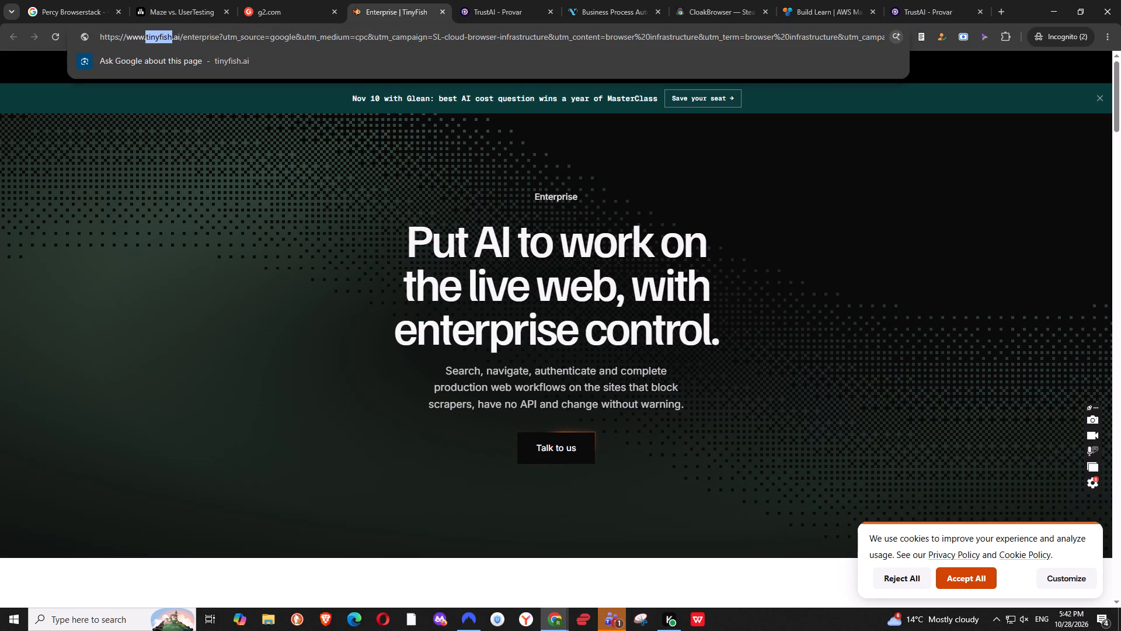
key(ctrl+f)
key(ctrl+v)
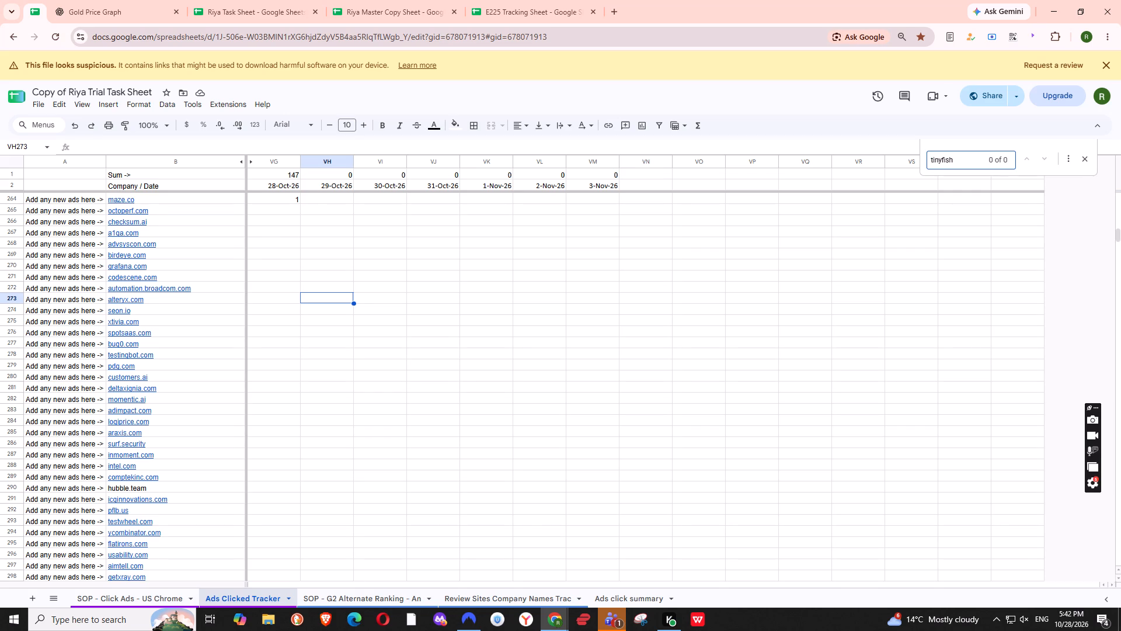
key(Return)
key(Return)
key(Return)
key(Return)
key(Return)
key(Return)
key(Return)
key(Return)
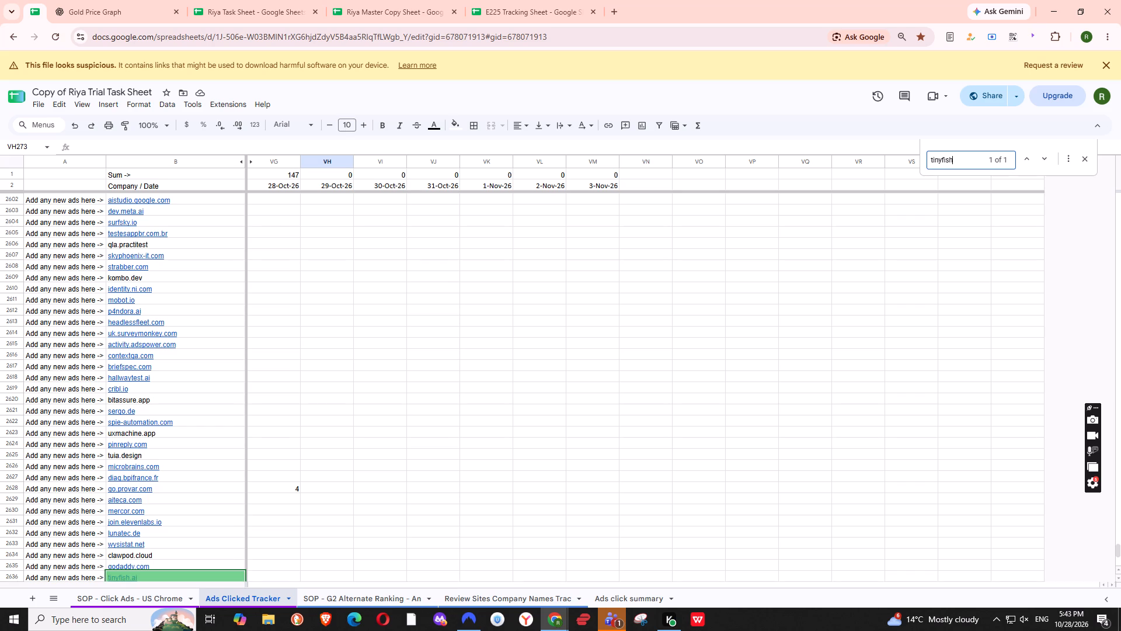
scroll(273, 296, down, 2)
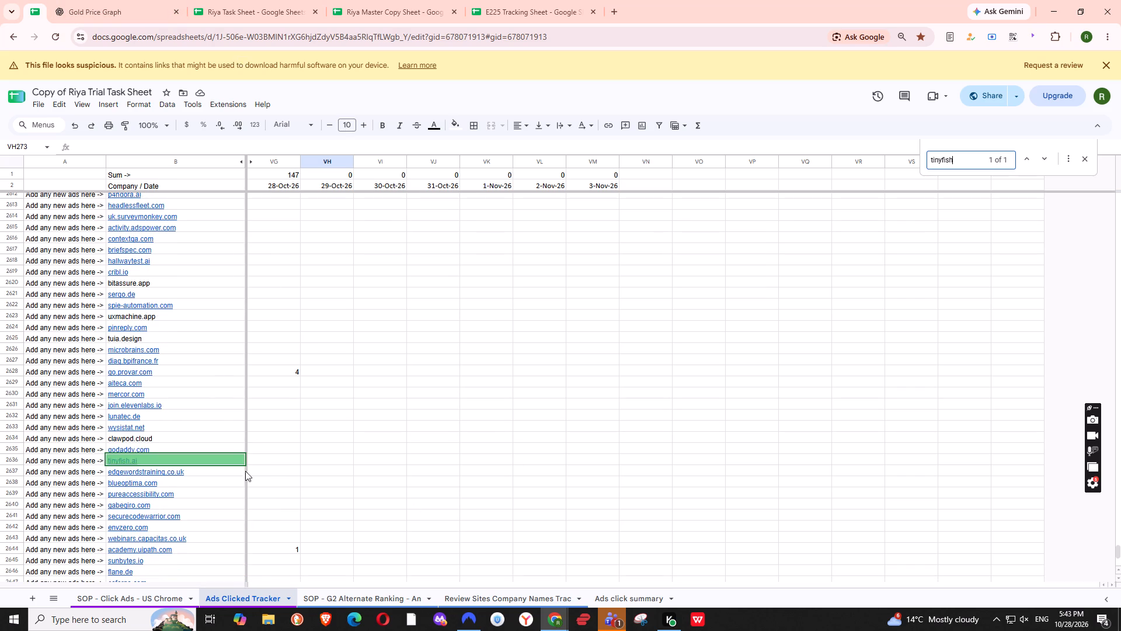
click(286, 460)
key(1)
click(533, 471)
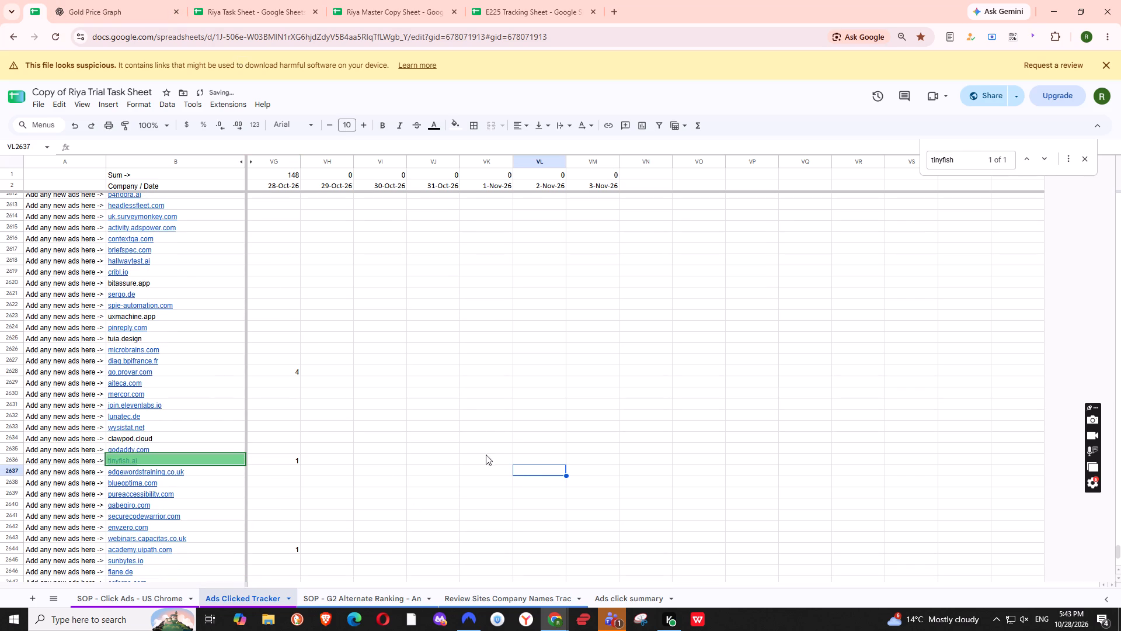
Return to the TinyFish Enterprise page, go to its bottom and open the company's LinkedIn link in a new tab.
key(alt+Tab)
drag(1120, 63, 1120, 261)
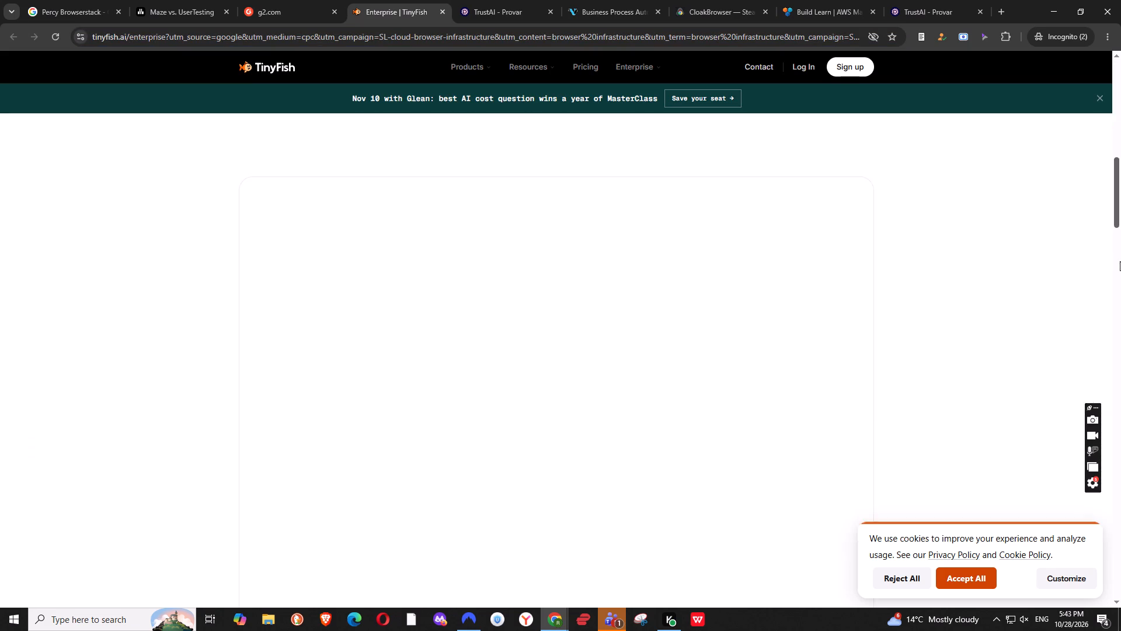
drag(1120, 261, 1119, 630)
click(703, 338)
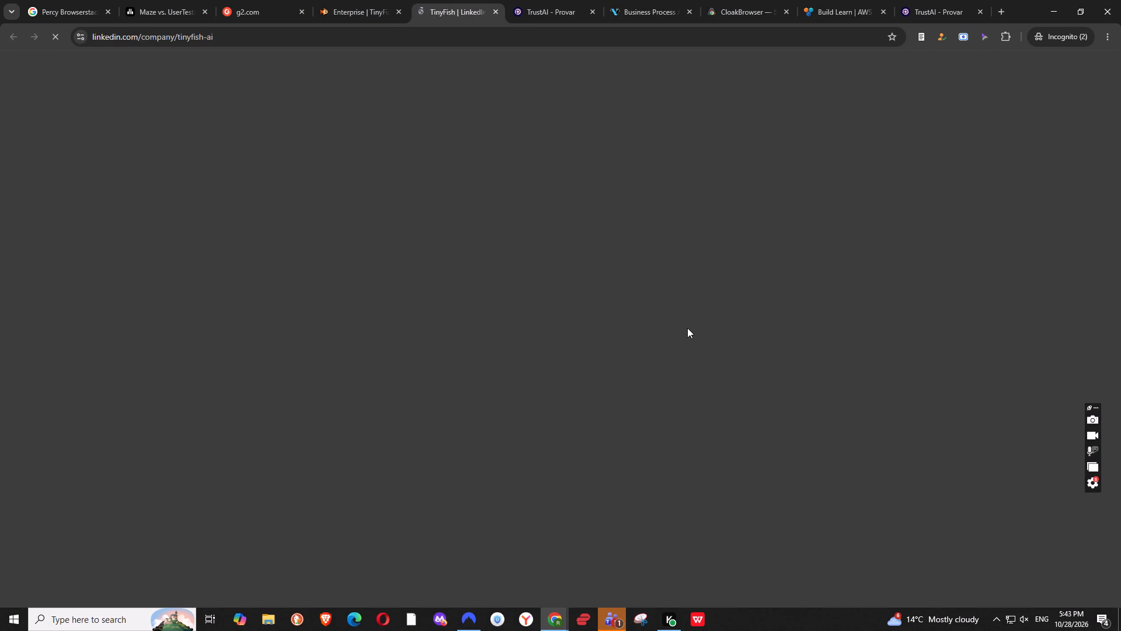
Copy go.provar from the first TrustAI page's address, find go.provar.com in the Ads Clicked Tracker sheet and set its 28-Oct-26 count to 5.
click(530, 4)
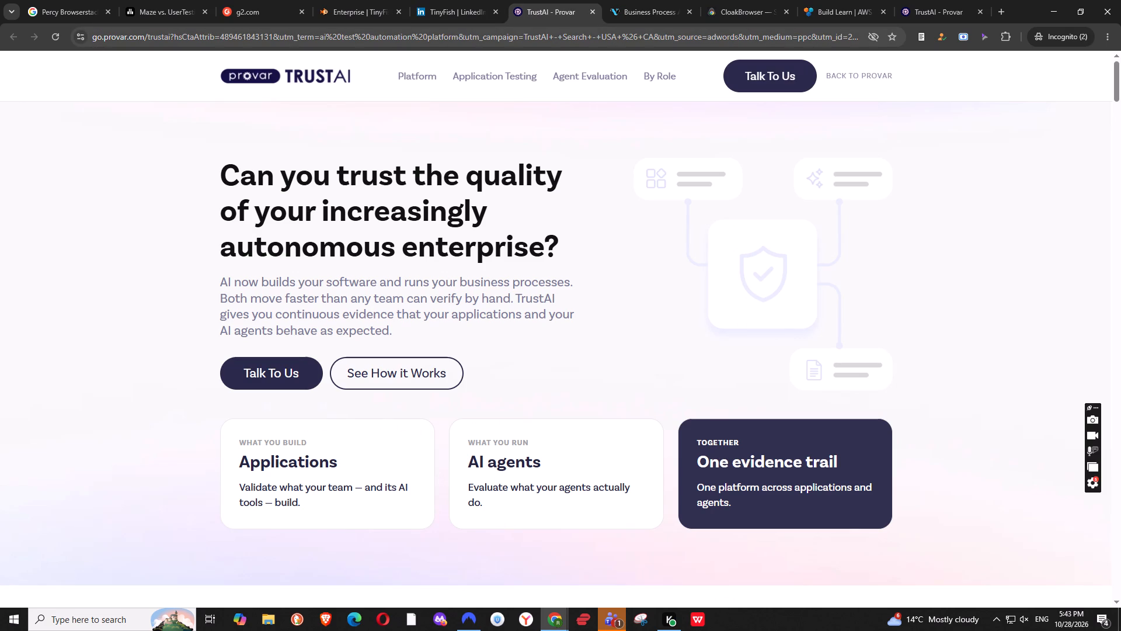
drag(128, 39, 50, 47)
key(ctrl+c)
key(ctrl+c)
key(alt+Tab)
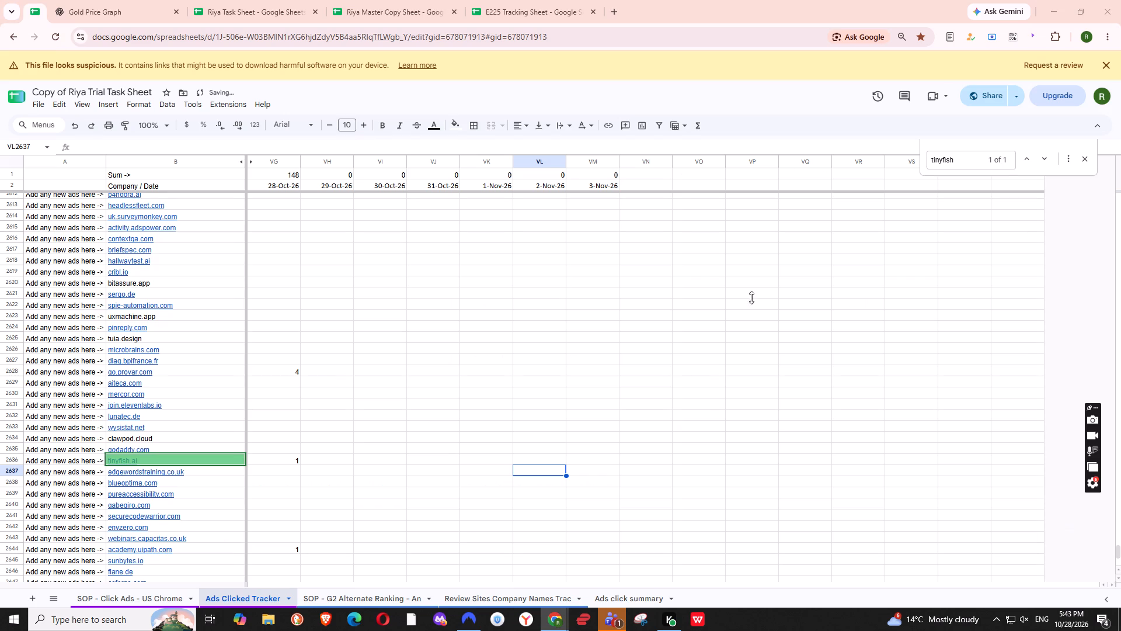
key(ctrl+f)
key(ctrl+v)
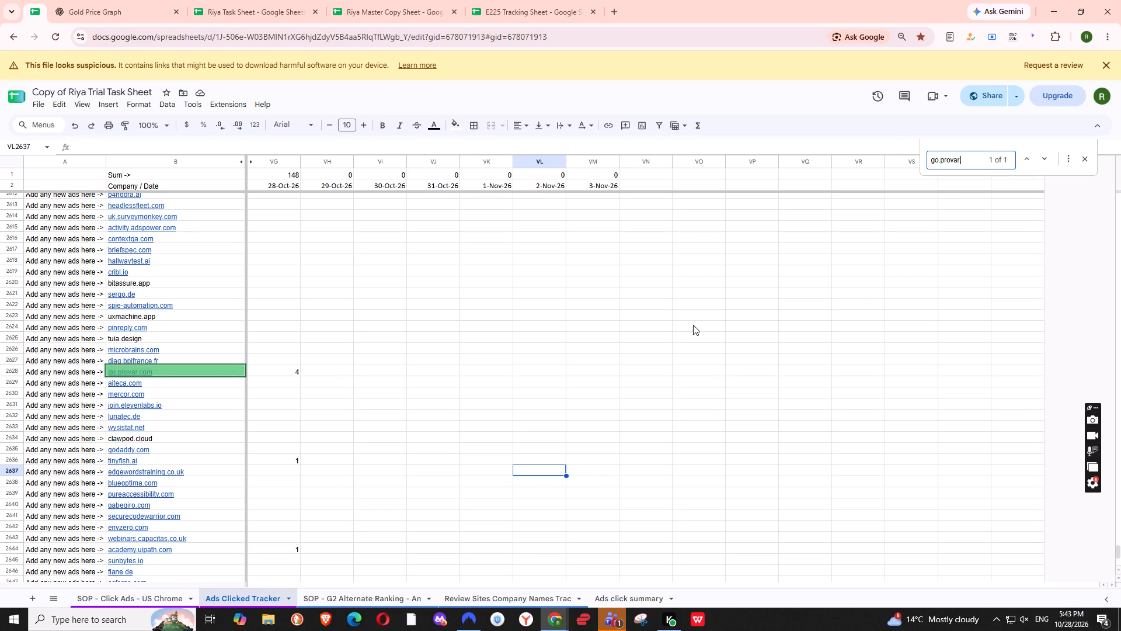
click(285, 372)
key(5)
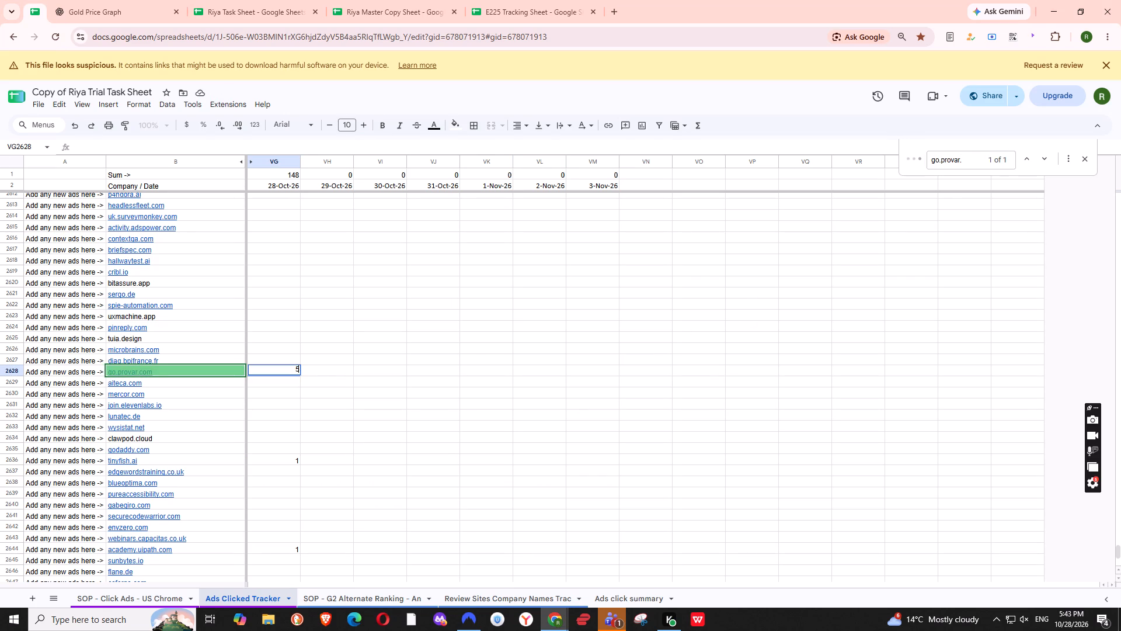
key(Return)
Return to the Provar TrustAI page, go to its bottom and open the Talk To Us link in a new tab.
key(alt+Tab)
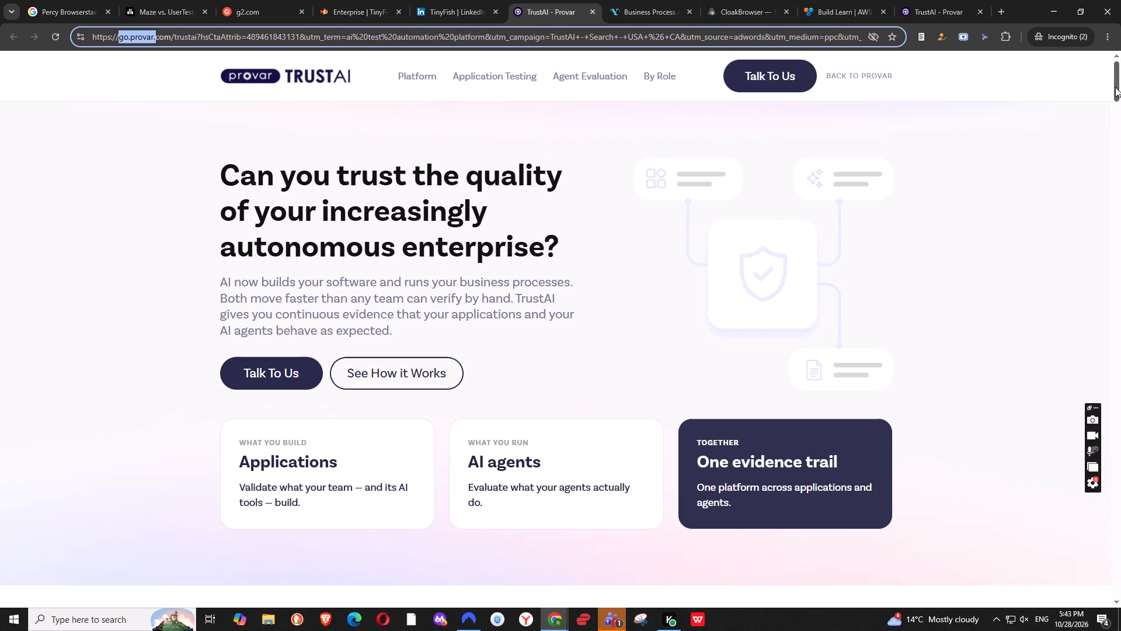
drag(1115, 87, 1120, 630)
scroll(668, 416, down, 5)
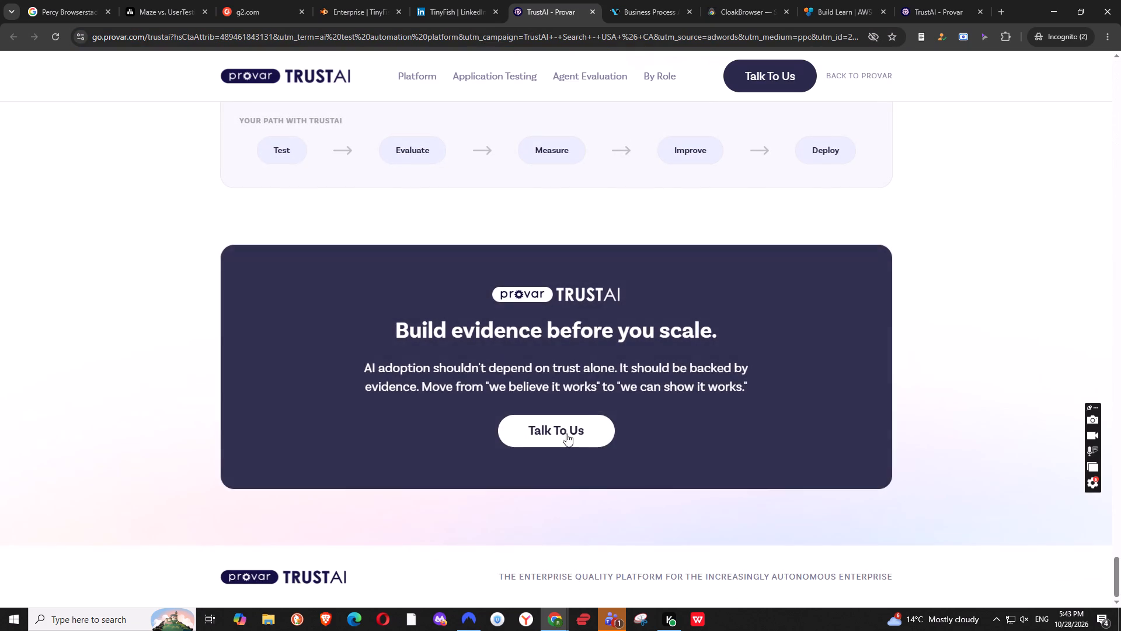
click(569, 439)
Copy the visualcron name from the VisualCron page's address, find visualcron.com in the Ads Clicked Tracker sheet and enter 1 for 28-Oct-26.
click(687, 0)
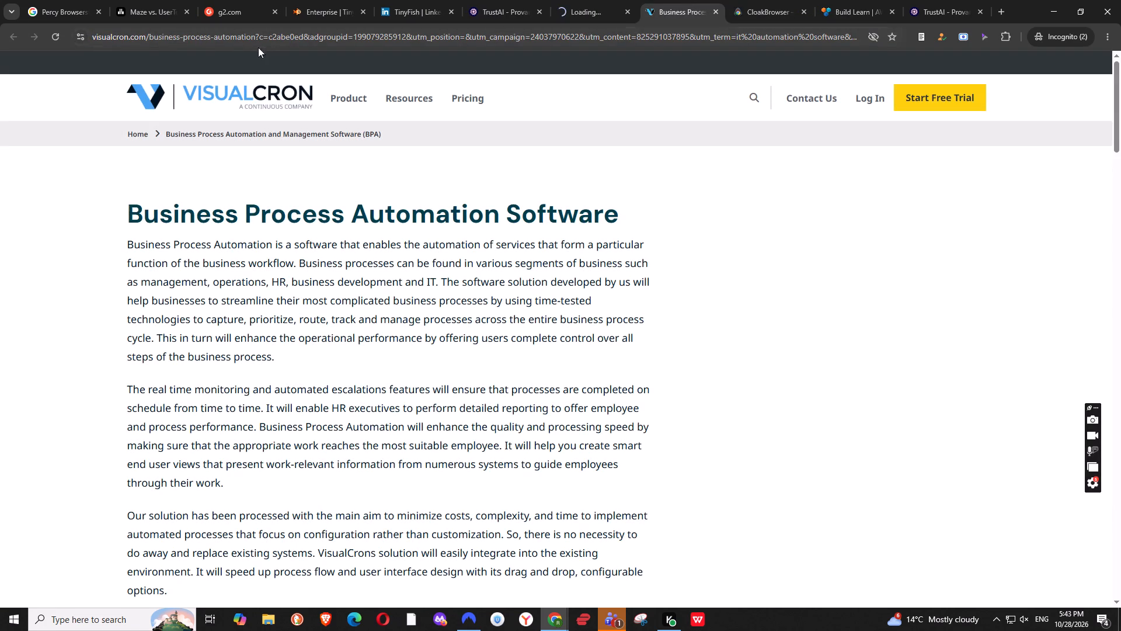
double_click(116, 36)
key(ctrl+c)
key(ctrl+c)
key(ctrl+c)
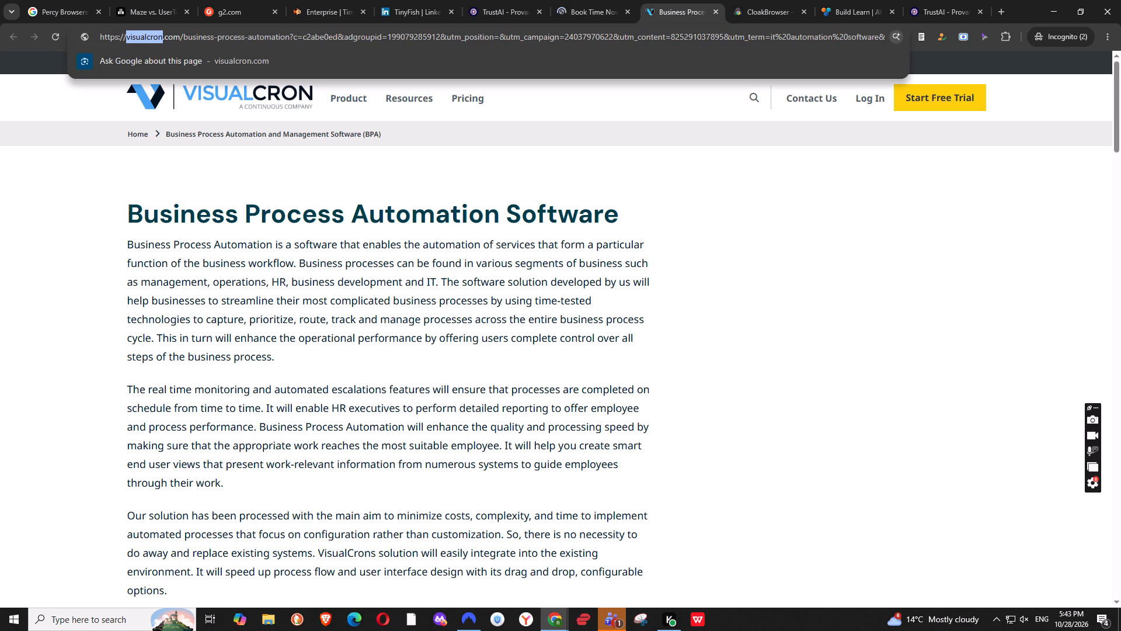
key(alt+Tab)
key(ctrl+f)
key(ctrl+v)
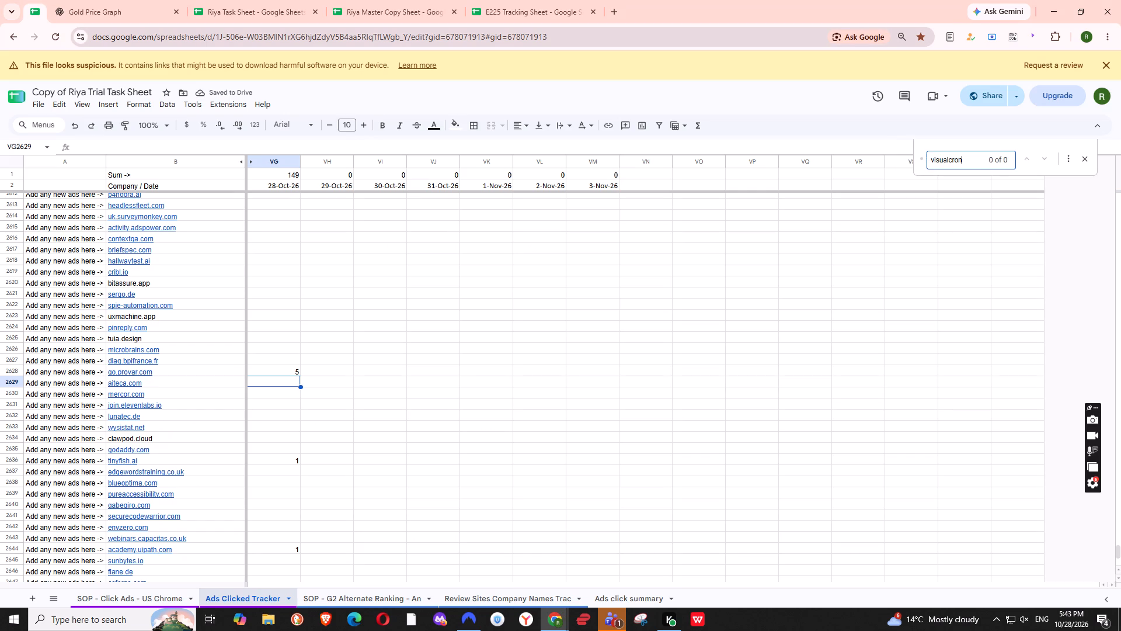
key(Return)
key(Return)
key(Return)
key(Return)
key(Return)
key(Return)
key(Return)
key(Return)
key(Return)
key(Return)
key(Return)
key(Return)
key(Return)
key(Return)
key(Return)
key(Return)
key(Return)
key(Return)
key(Return)
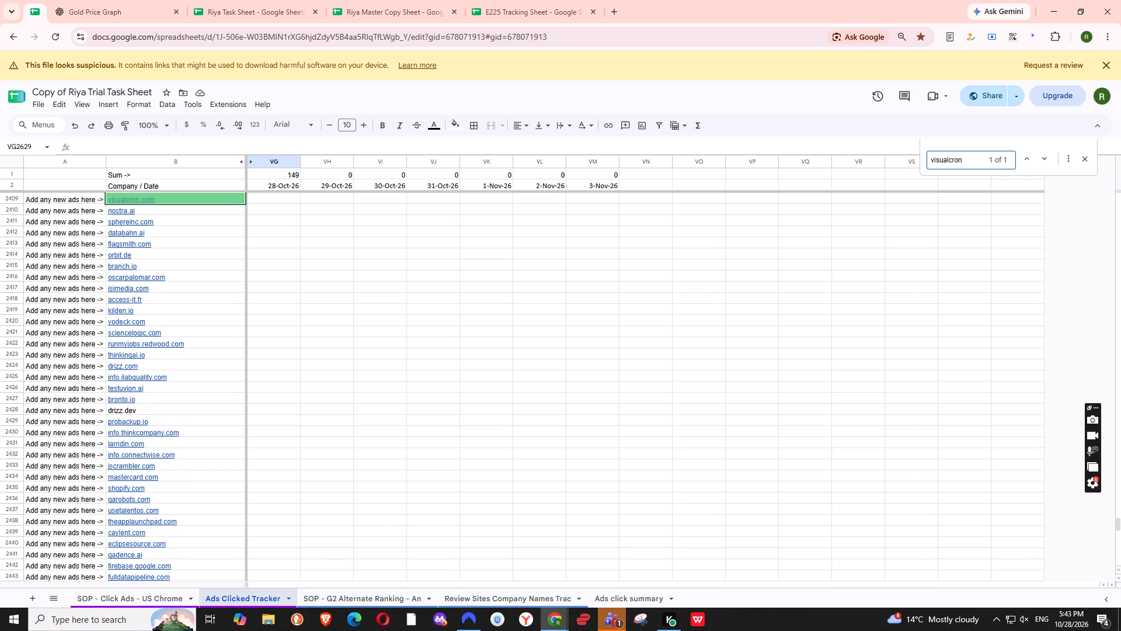
click(291, 199)
key(1)
click(400, 238)
Return to the VisualCron page, go to its bottom and open the Contact Us link under Support in a new tab.
key(alt+Tab)
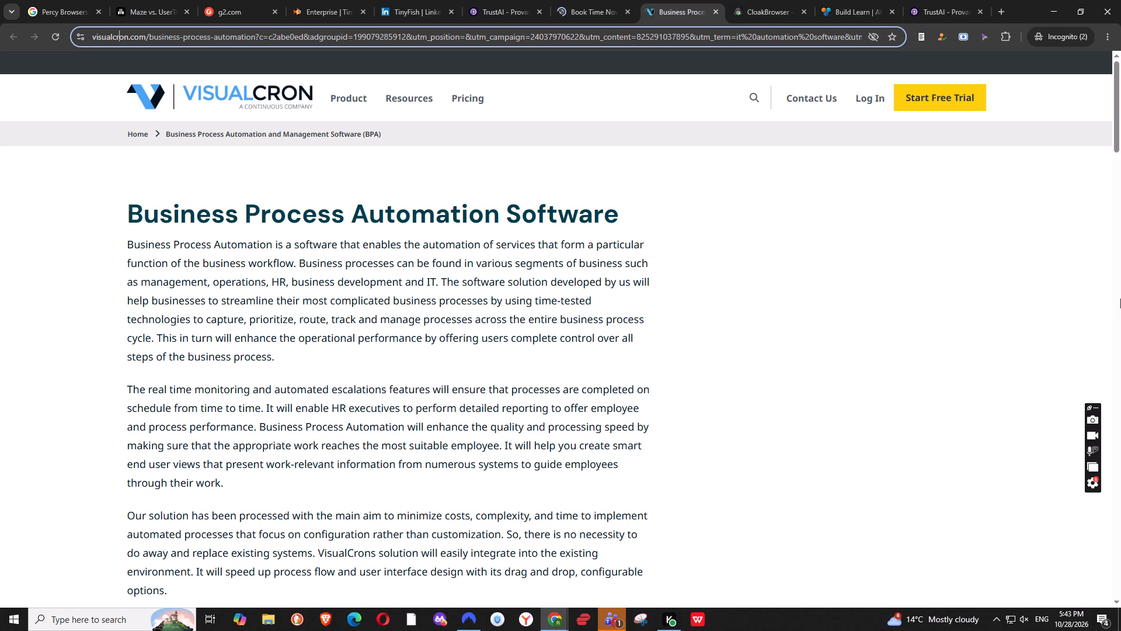
drag(1120, 130, 1120, 630)
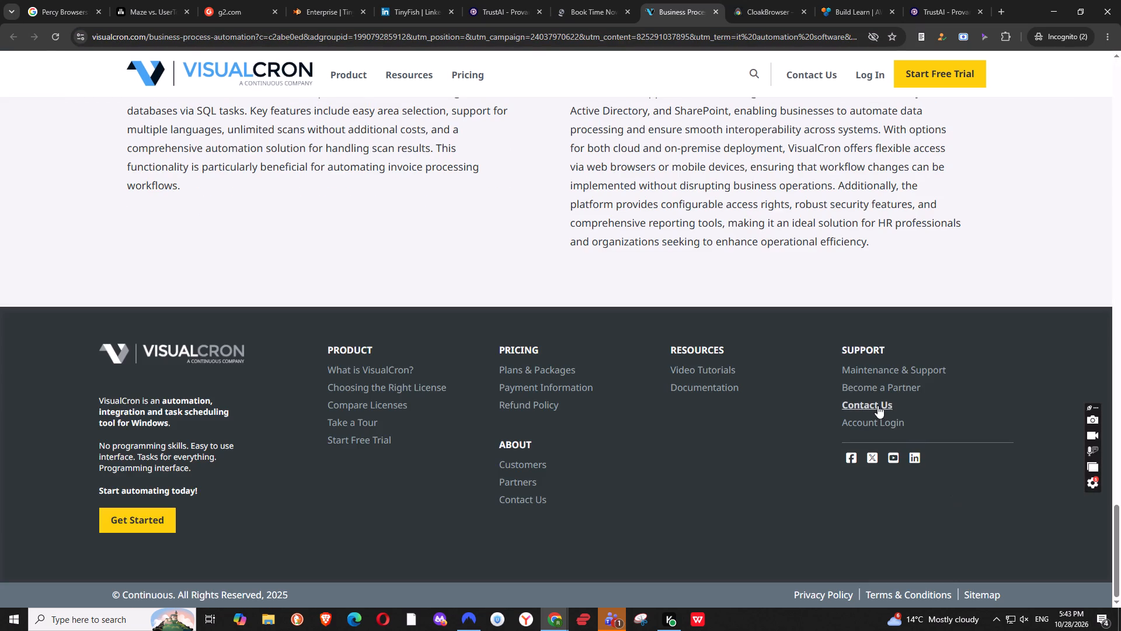
click(878, 405)
Copy the cloakbrowser name from the CloakBrowser page's address, find cloakbrowser.dev in the Ads Clicked Tracker sheet and enter 1 for 28-Oct-26.
click(782, 0)
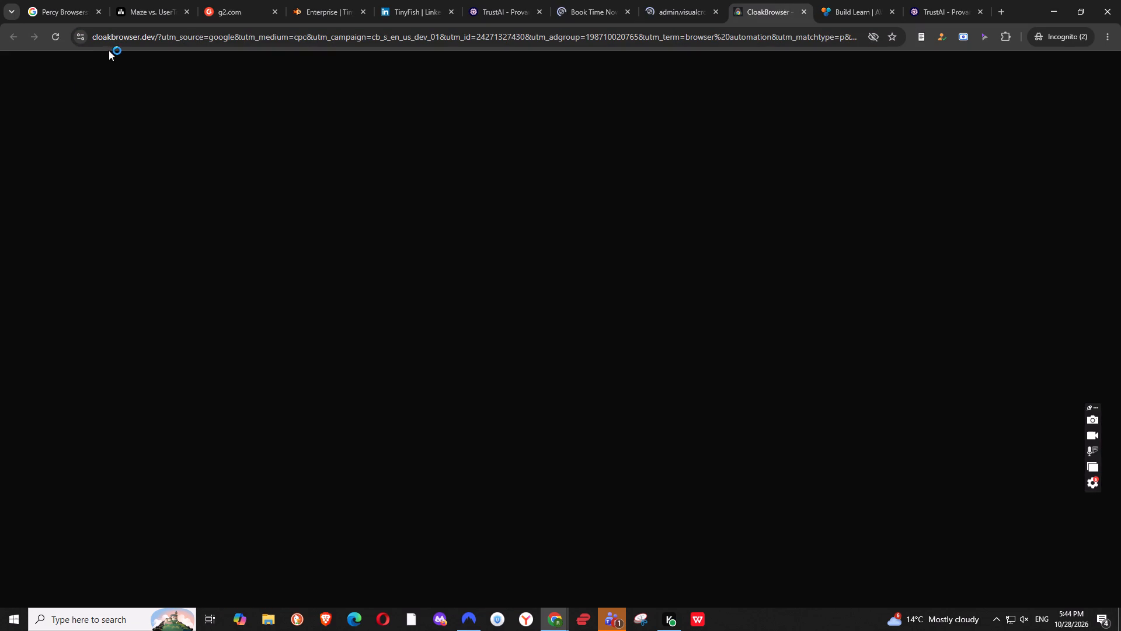
double_click(109, 35)
key(ctrl+c)
key(alt+Tab)
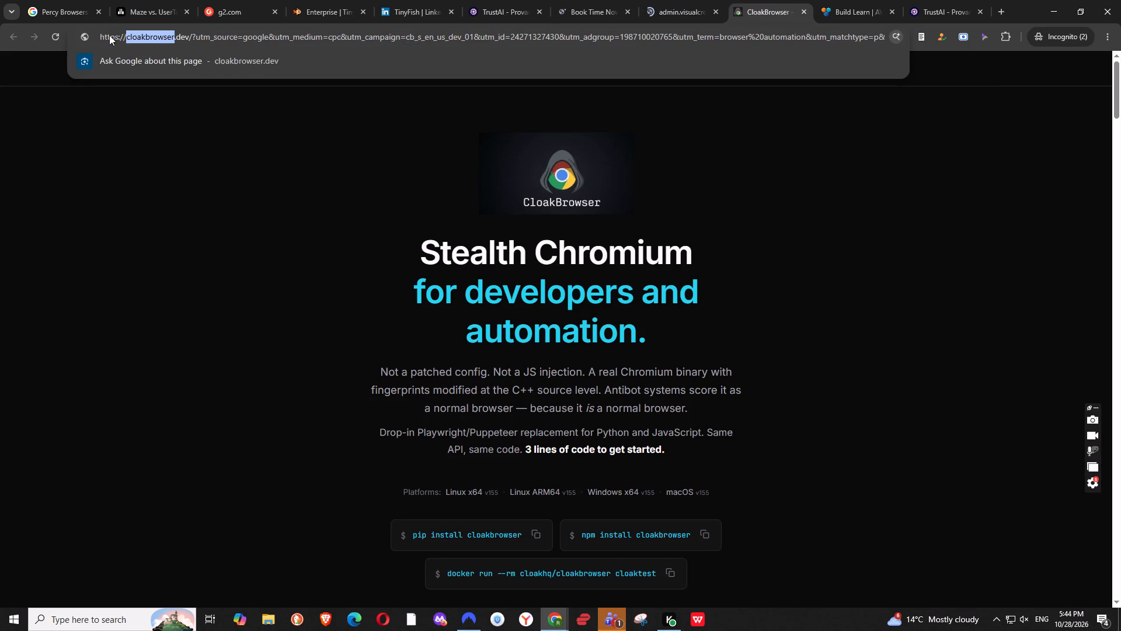
key(ctrl+f)
key(ctrl+v)
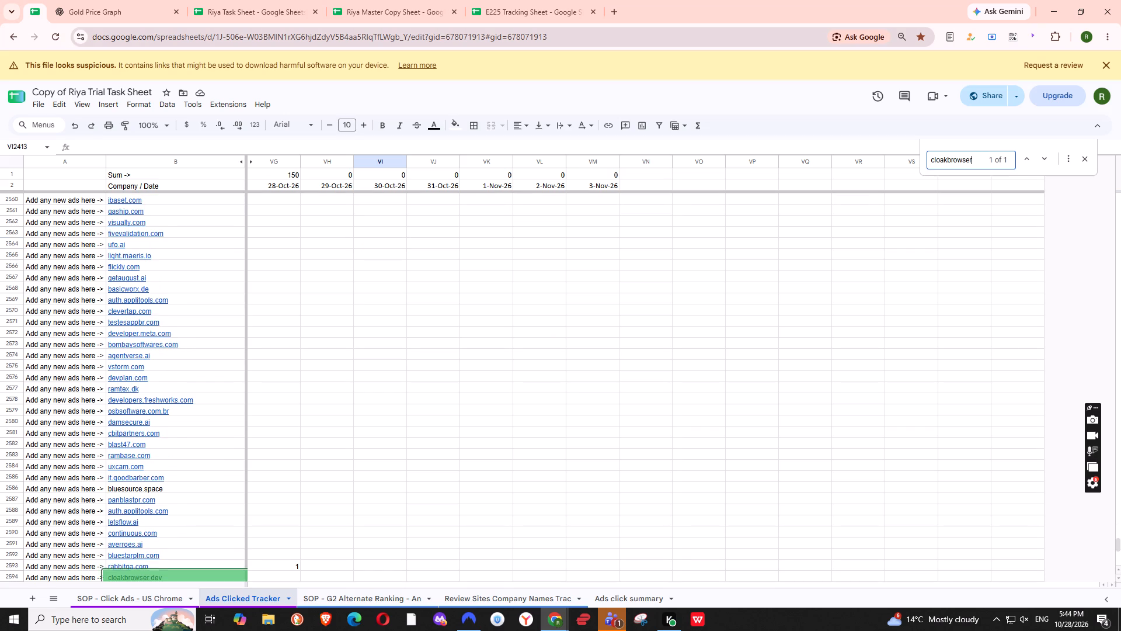
click(281, 575)
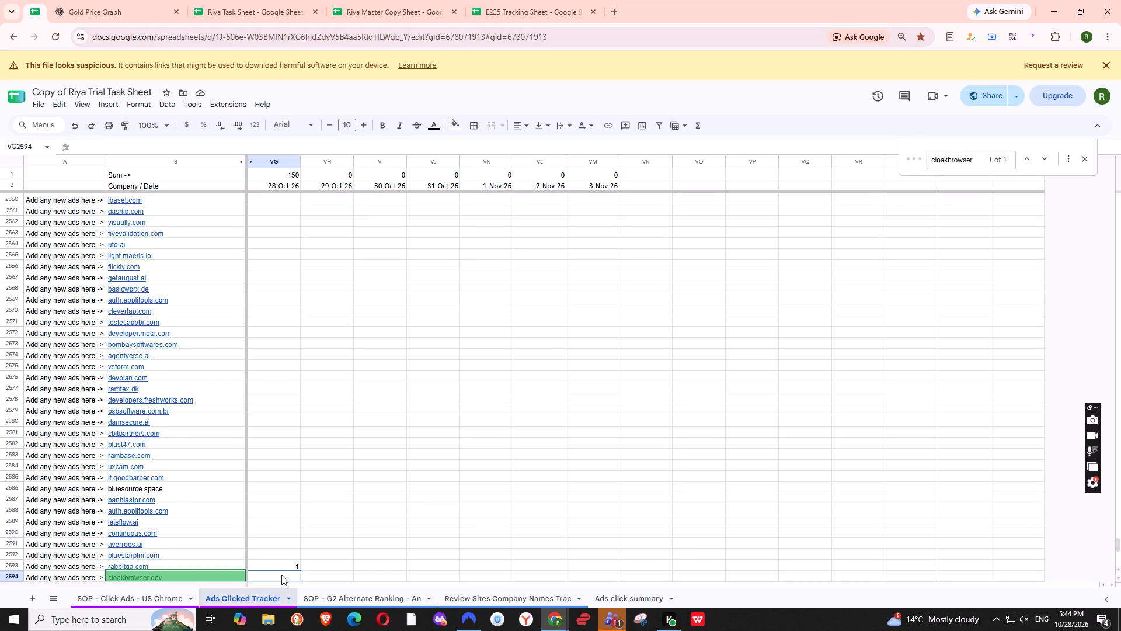
key(1)
click(454, 507)
Return to the CloakBrowser page and go through it to the bottom.
key(alt+Tab)
drag(1118, 101, 1119, 103)
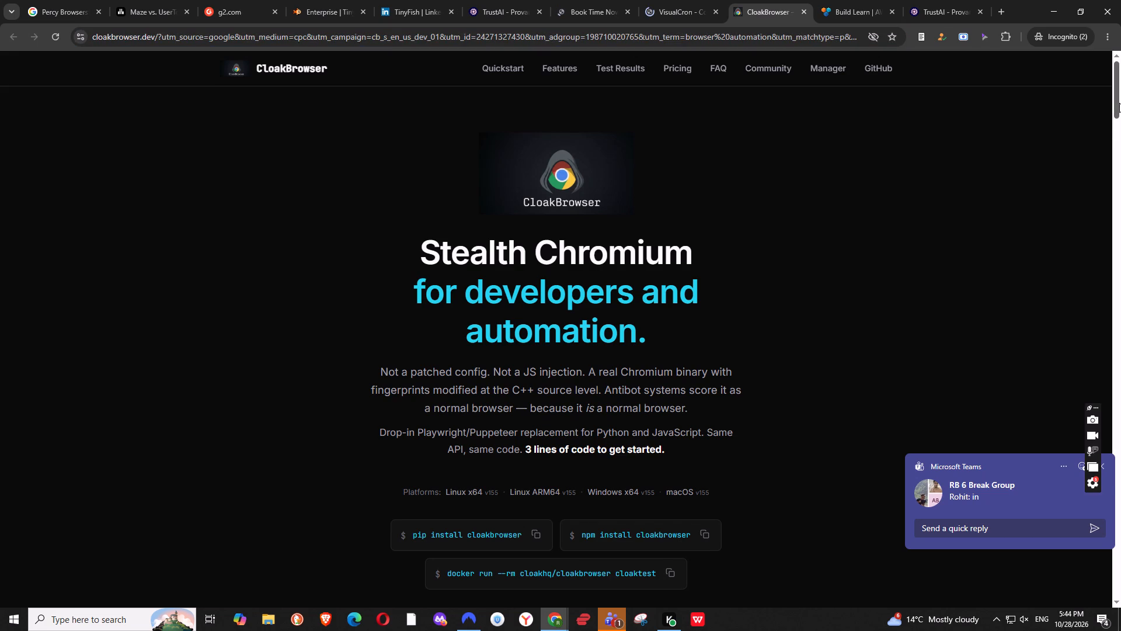
drag(1119, 103, 1093, 630)
scroll(563, 454, down, 6)
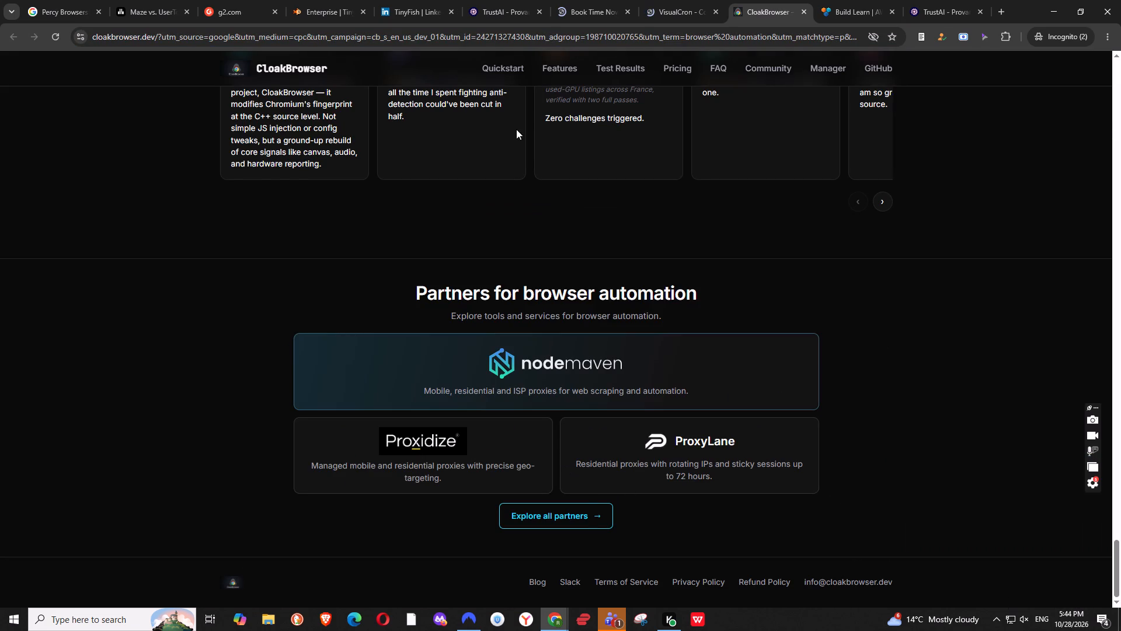
click(560, 120)
Copy the aws name from the address of the AWS Marketplace Build Learn page.
click(858, 5)
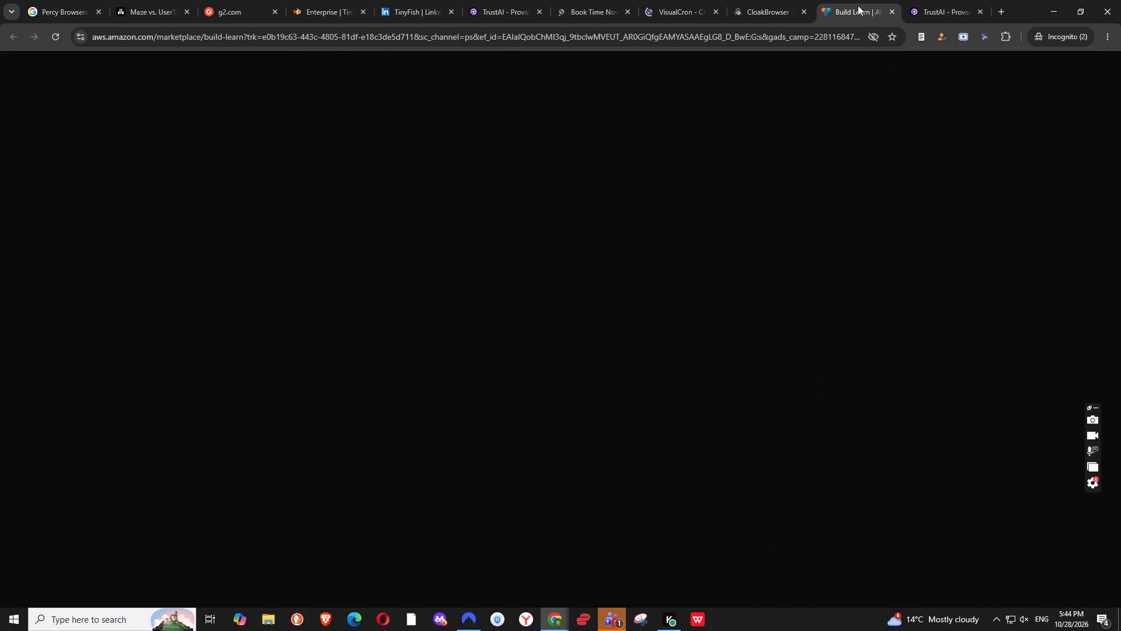
double_click(95, 35)
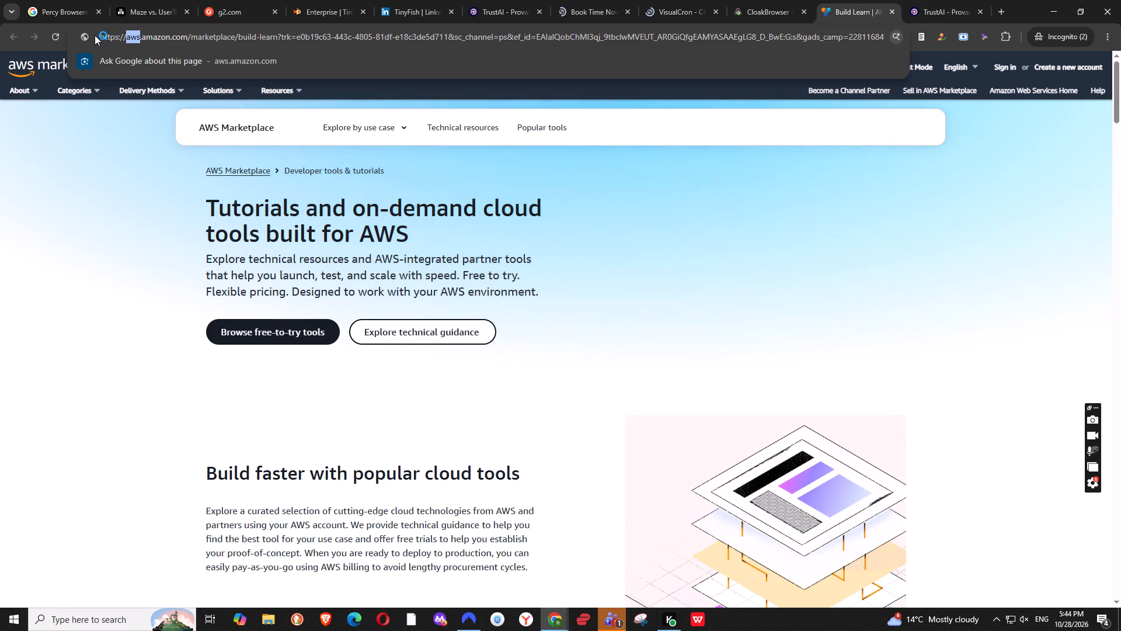
key(ctrl+c)
key(ctrl+c)
key(ctrl+c)
Return to the Ads Clicked Tracker sheet and set cloakbrowser.dev's 28-Oct-26 count to 2.
key(alt+Tab)
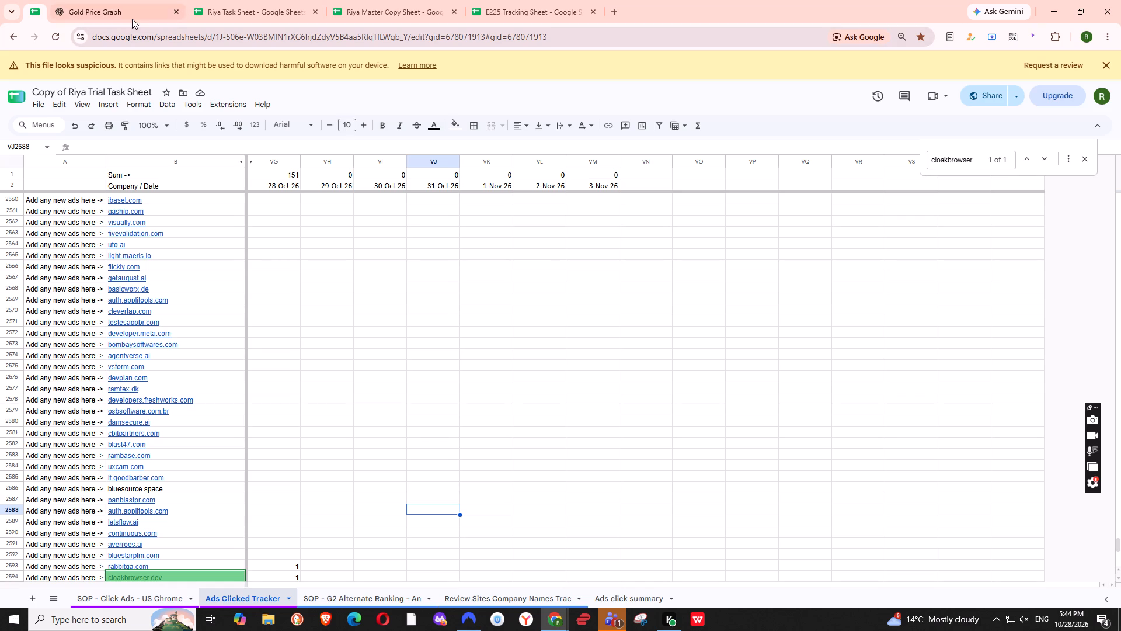
scroll(392, 451, down, 2)
click(293, 464)
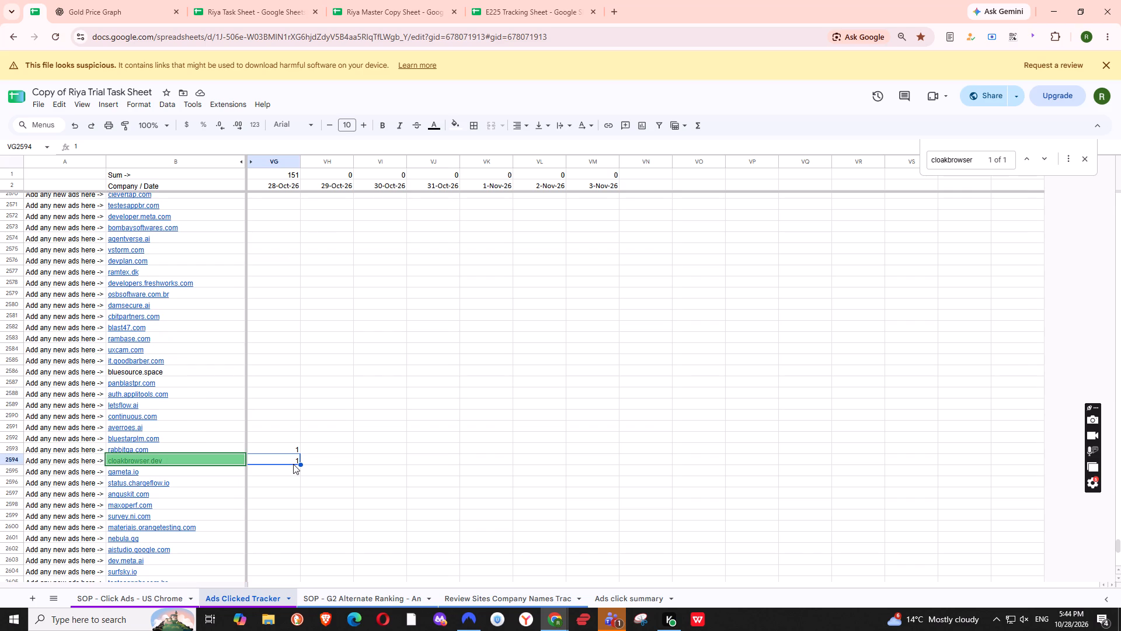
key(2)
key(Return)
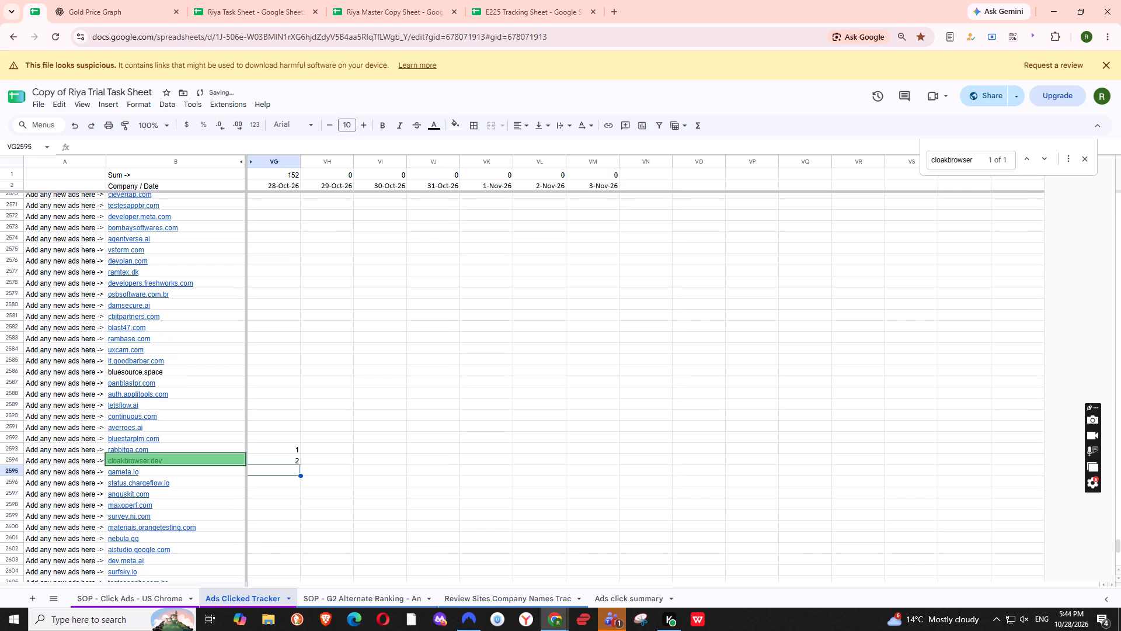
Return to the AWS Marketplace page, go to its bottom and open the Security Credentials link.
key(alt+Tab)
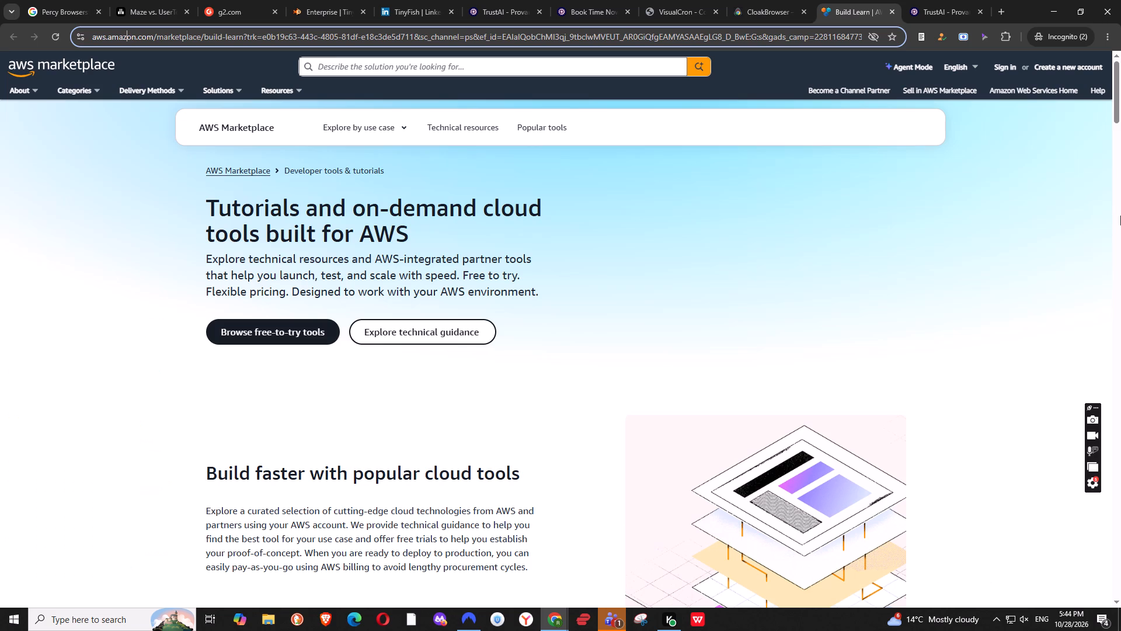
drag(1120, 106, 1120, 630)
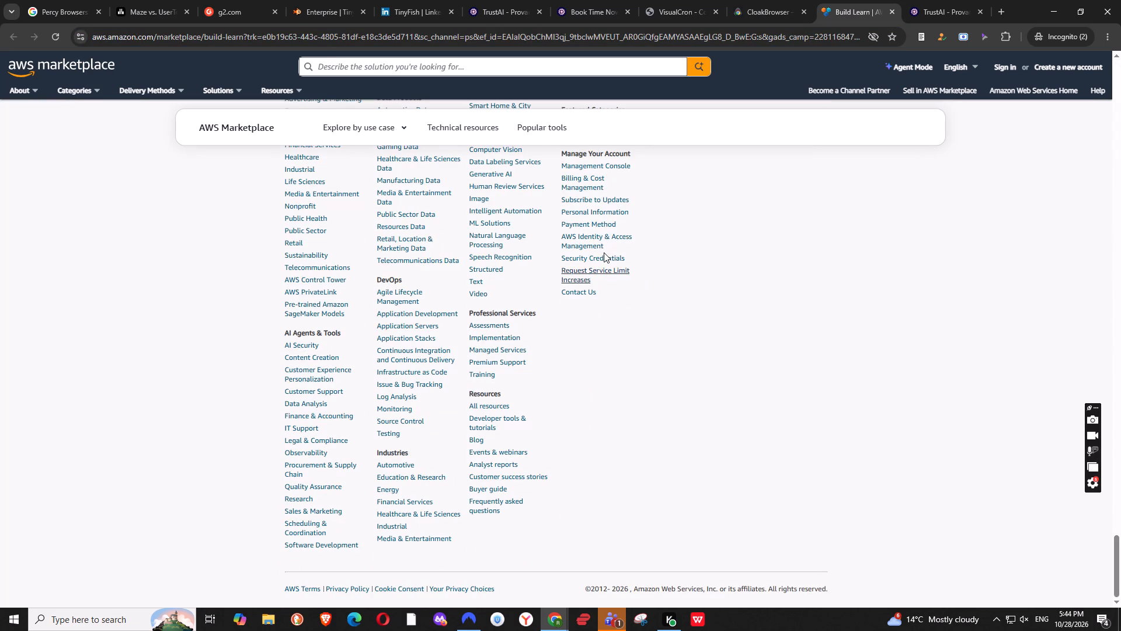
click(591, 257)
Copy the go.provar name from the last TrustAI page's address, find it in the Ads Clicked Tracker sheet and set its 28-Oct-26 count to 6.
click(946, 0)
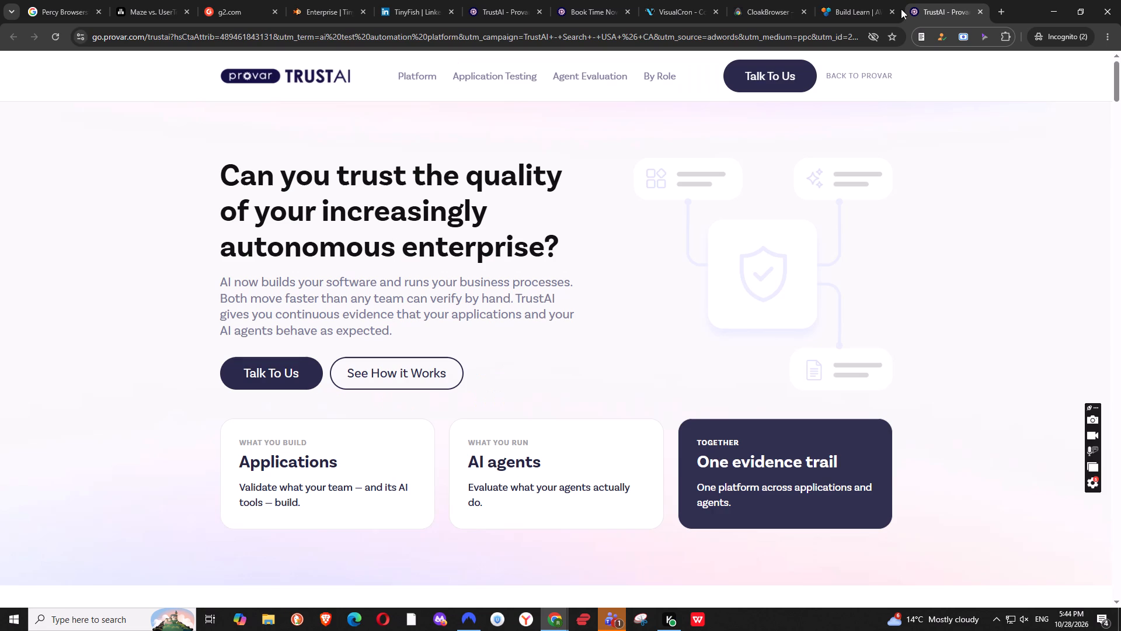
drag(126, 38, 39, 38)
key(ctrl+c)
key(alt+Tab)
key(ctrl+f)
key(ctrl+v)
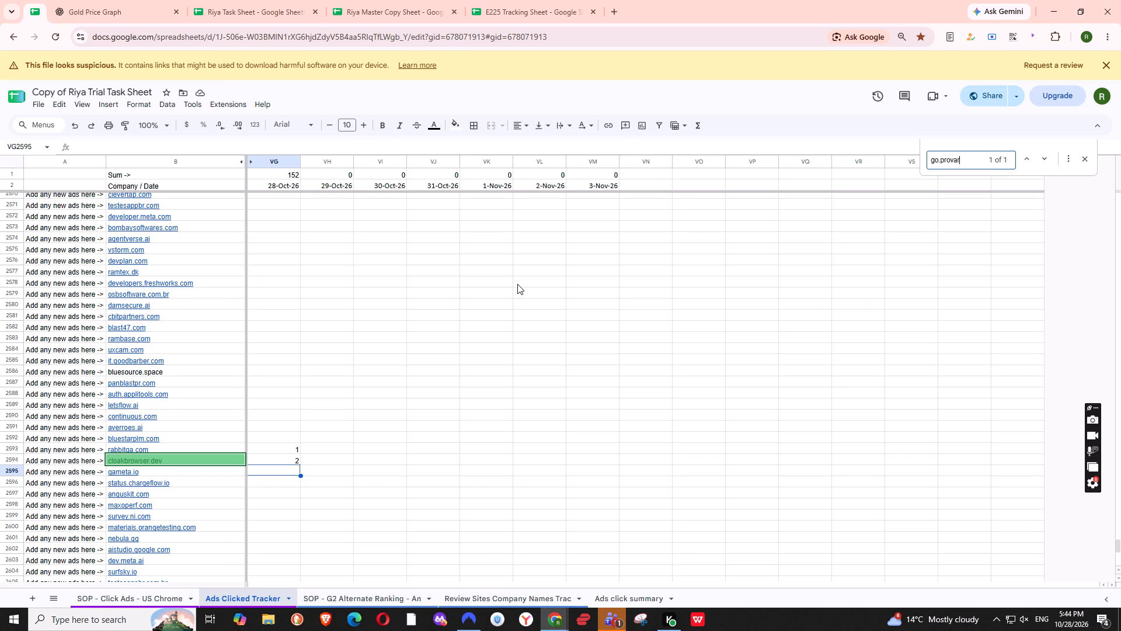
click(271, 578)
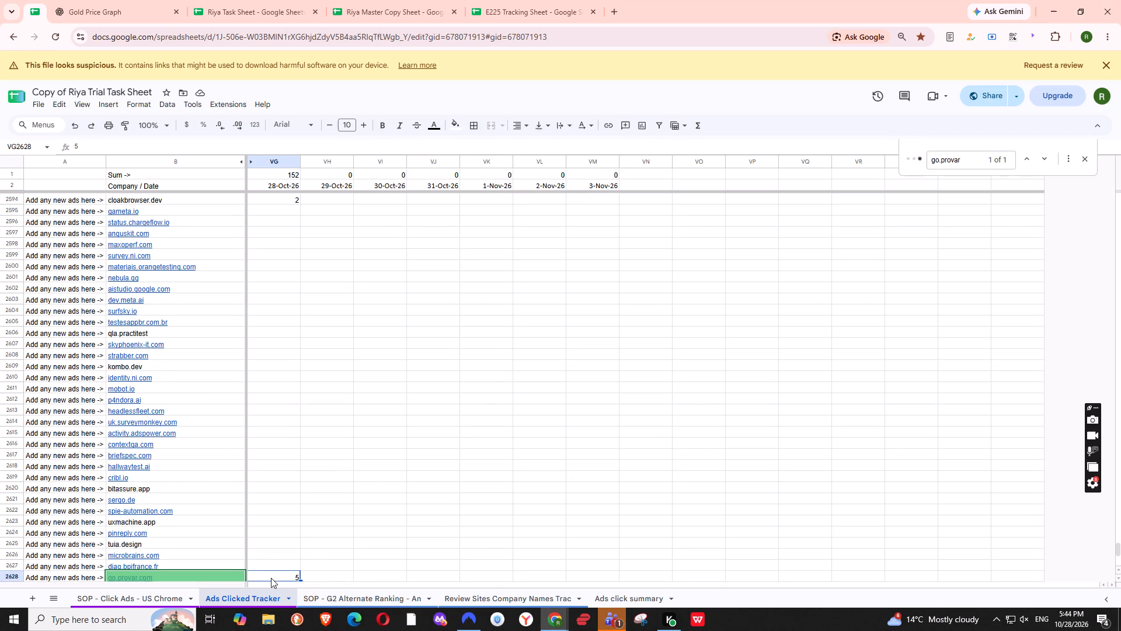
key(6)
click(576, 522)
Return to the TrustAI page, go through it to the bottom and open its Talk To Us link.
key(alt+Tab)
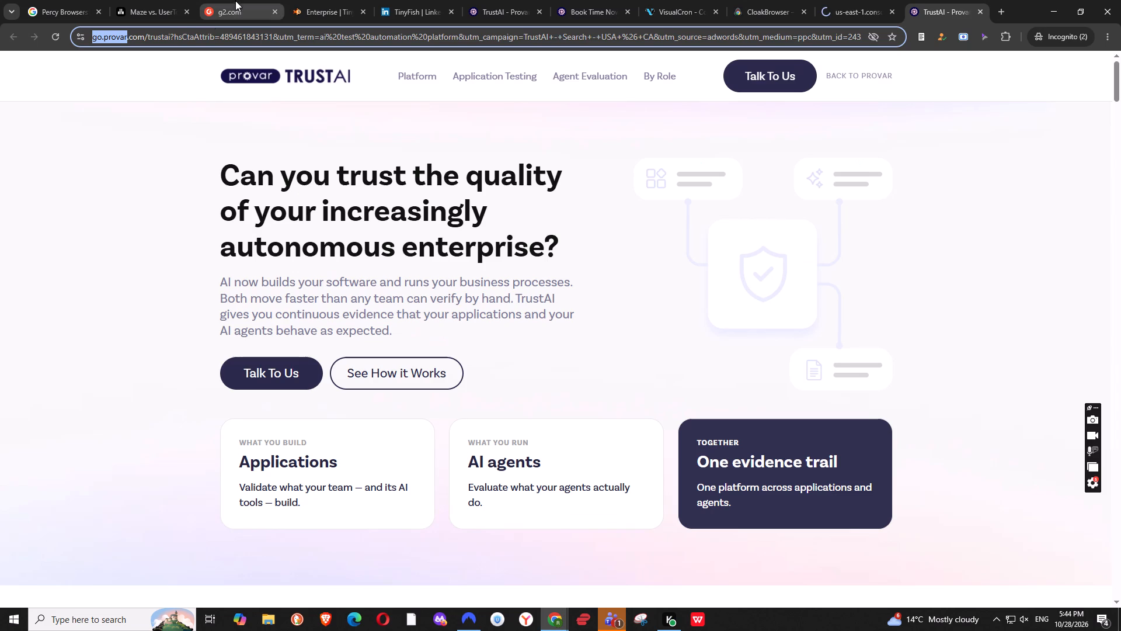
key(alt+Tab)
key(alt+Tab)
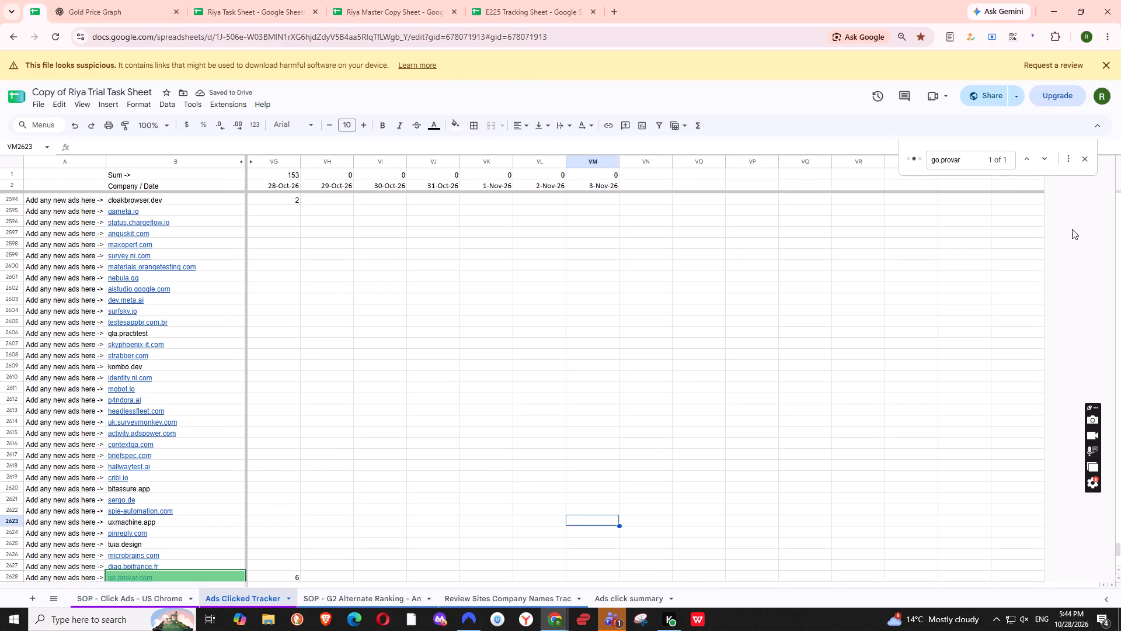
drag(1113, 80, 1120, 630)
scroll(694, 564, down, 5)
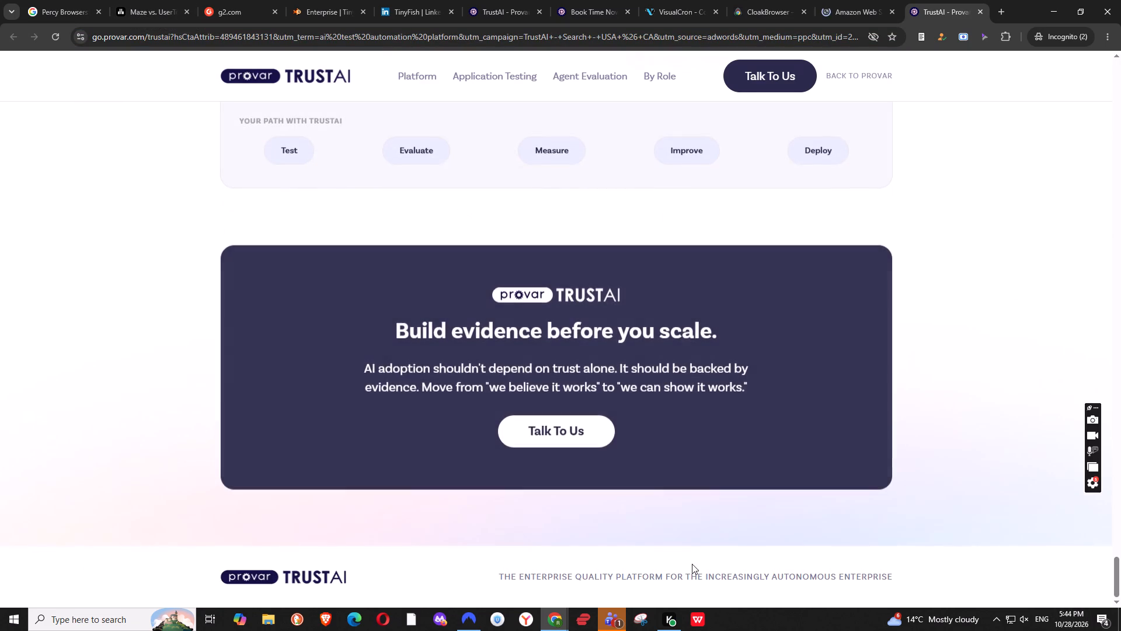
click(552, 435)
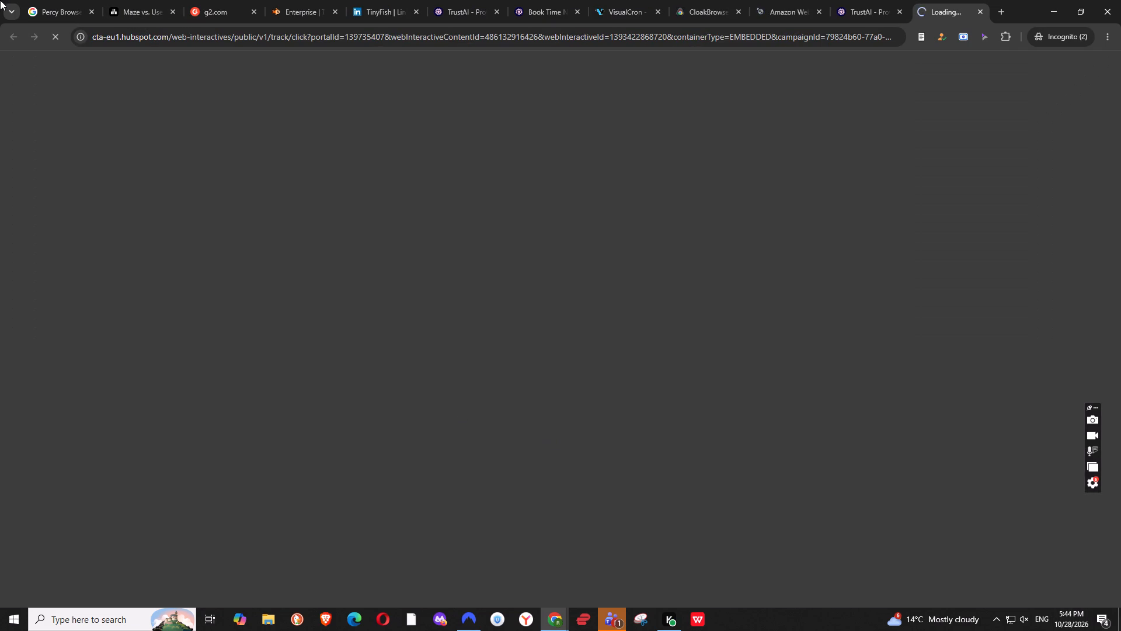
In the Master Copy Sheet's Ads Click sheet, enter EMEA counts of 3 for Saucelabs and 1 for MABL.
click(558, 616)
click(430, 560)
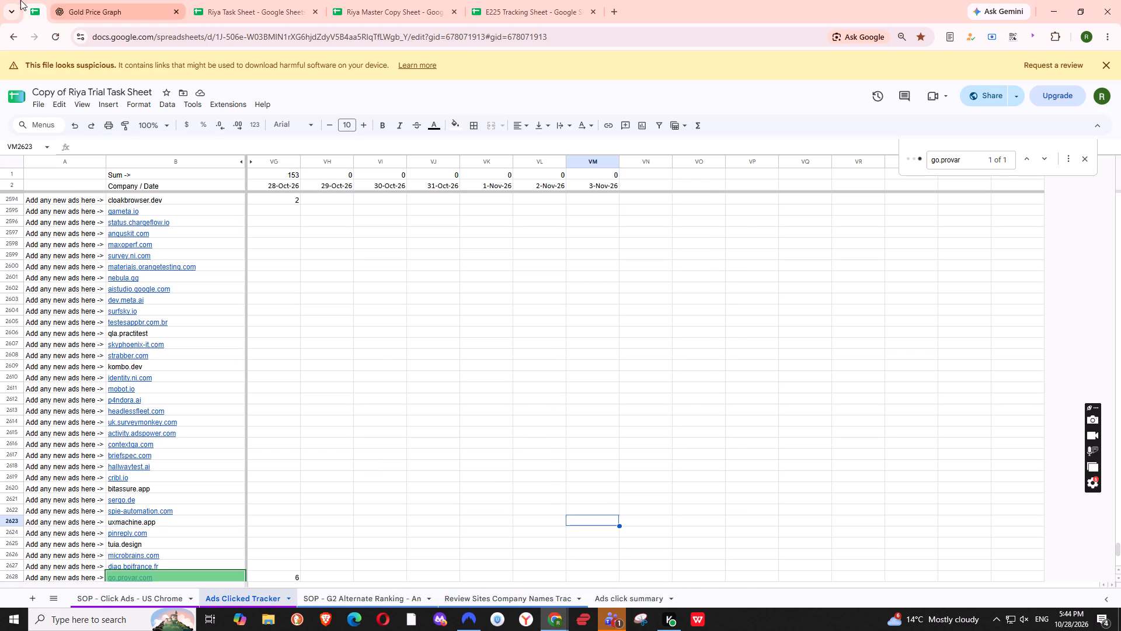
click(671, 468)
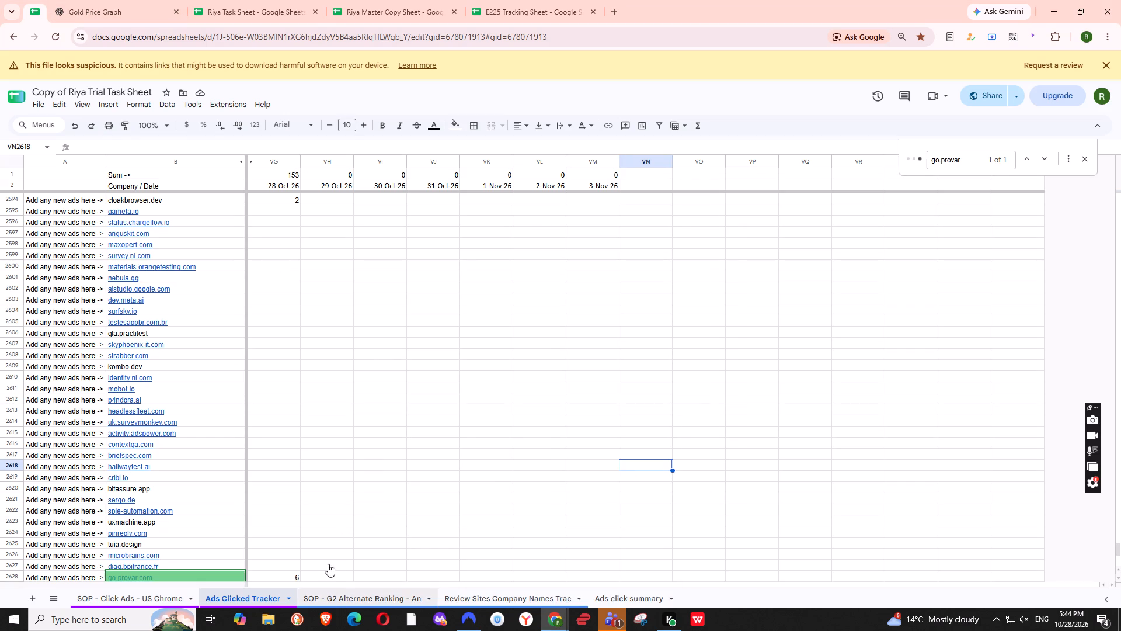
click(278, 2)
click(356, 11)
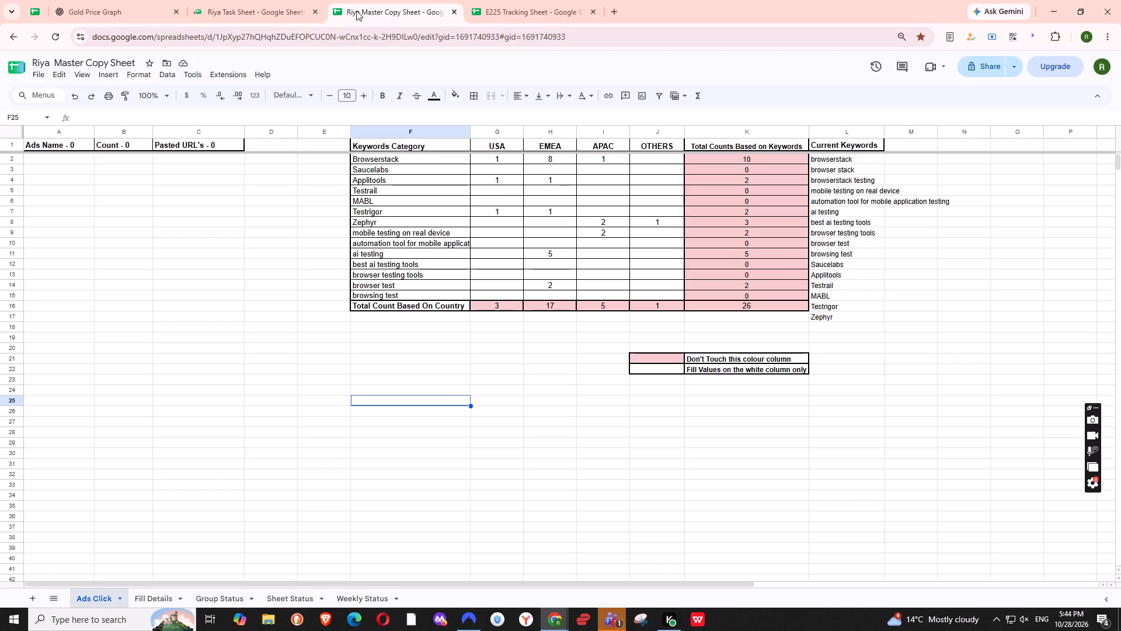
click(603, 385)
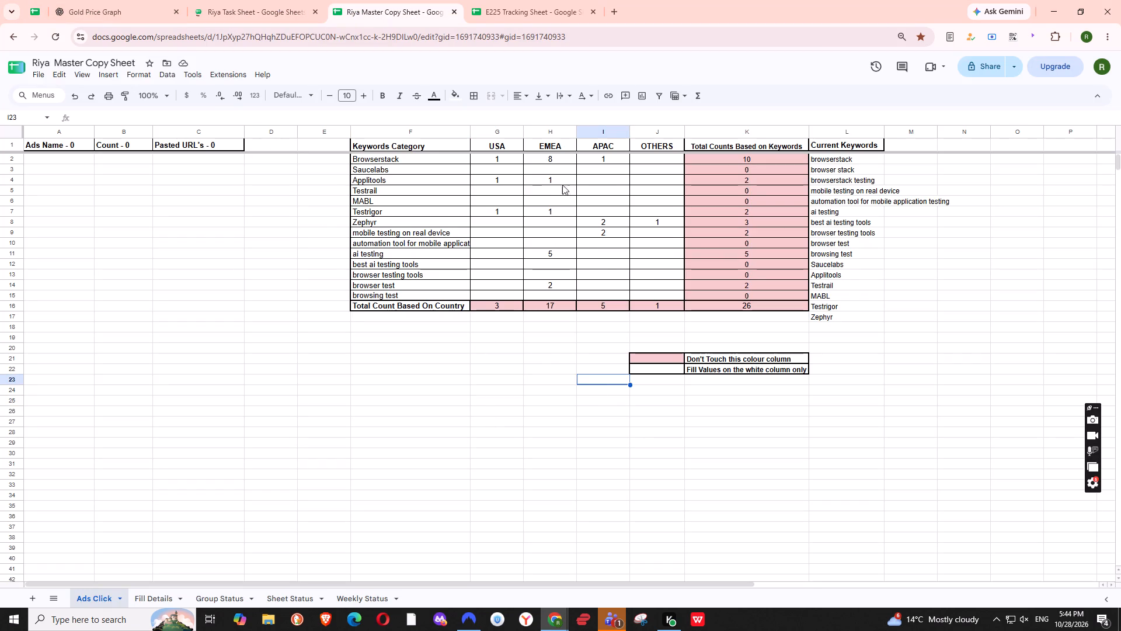
click(549, 171)
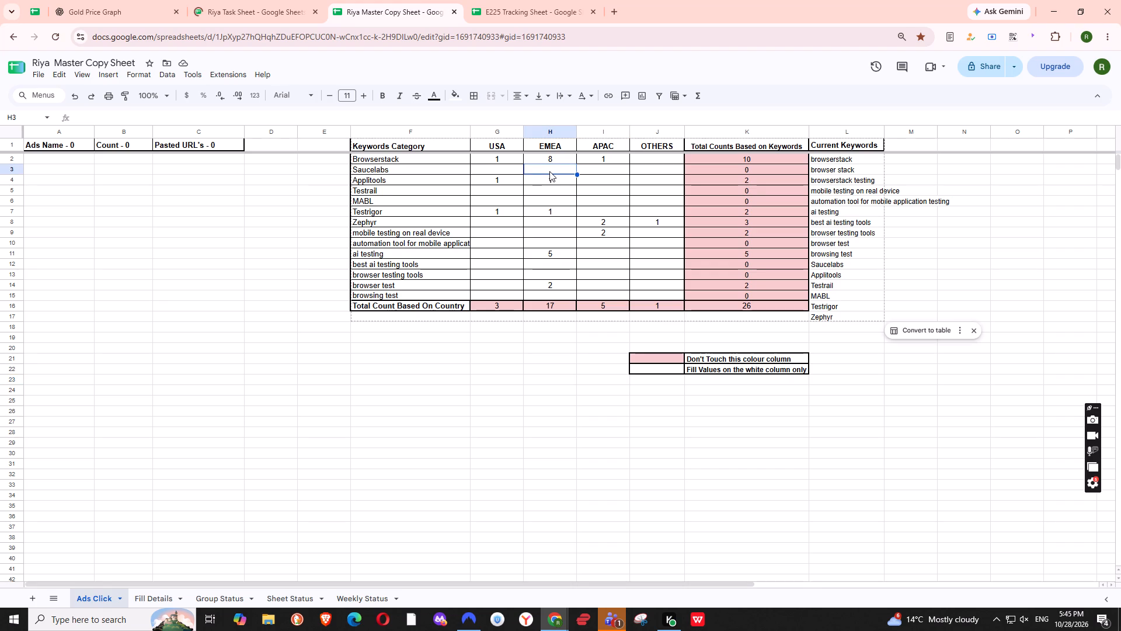
key(3)
click(555, 184)
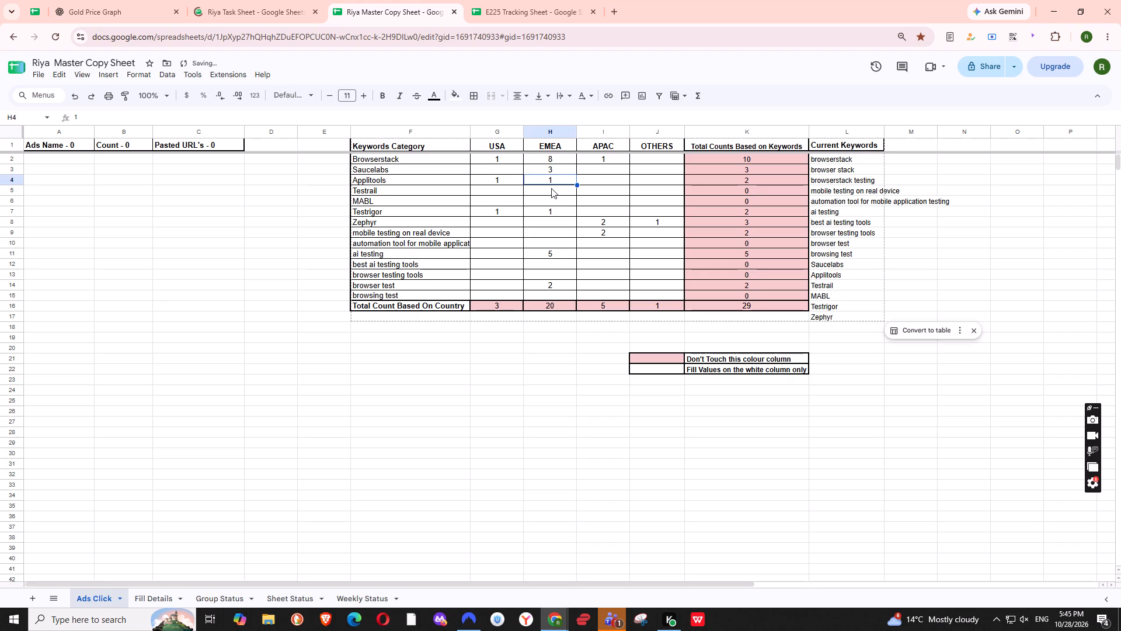
click(551, 188)
click(551, 200)
key(1)
click(555, 217)
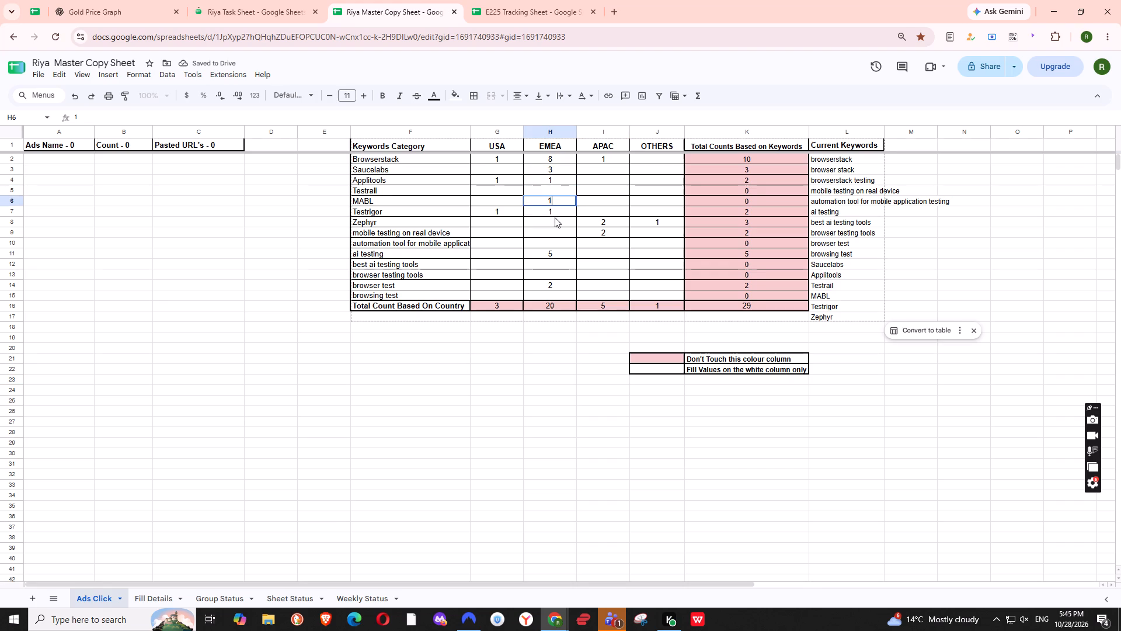
Review the Master Copy Sheet's Fill Details totals, reloading that sheet, and look over the Ads Clicked Tracker and Task Sheet.
click(158, 597)
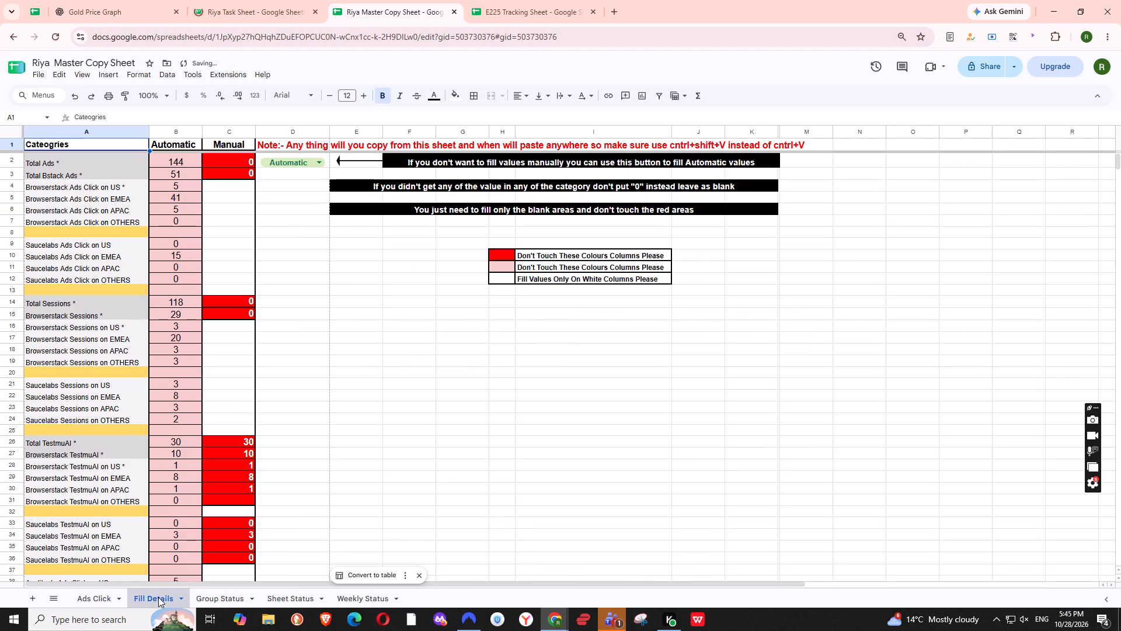
click(457, 504)
click(27, 9)
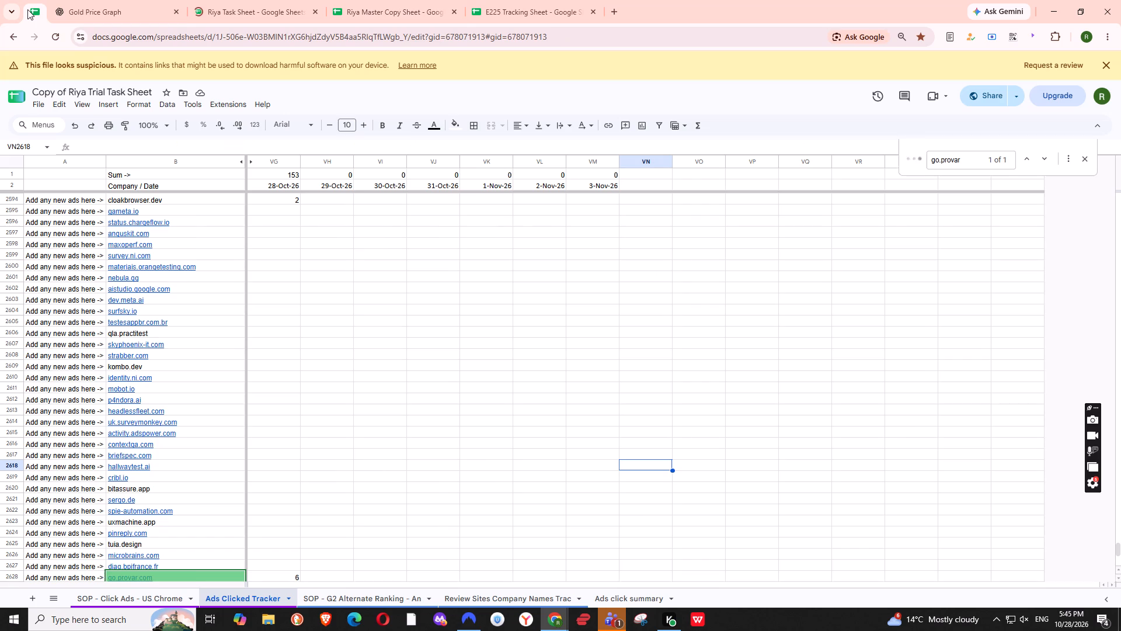
click(250, 0)
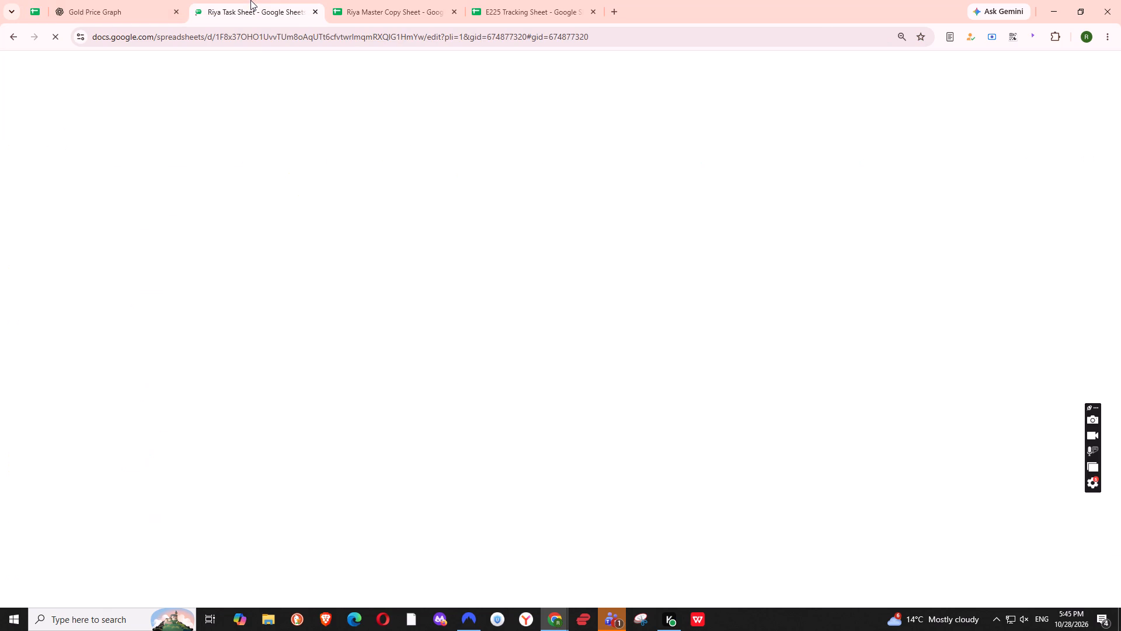
click(401, 4)
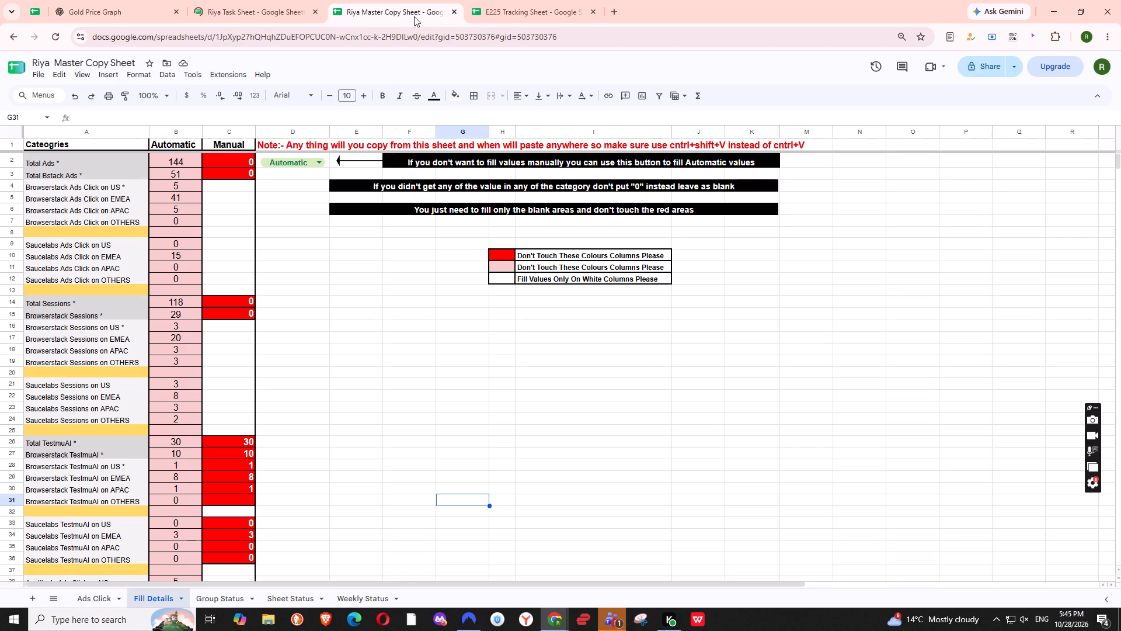
click(510, 0)
click(396, 15)
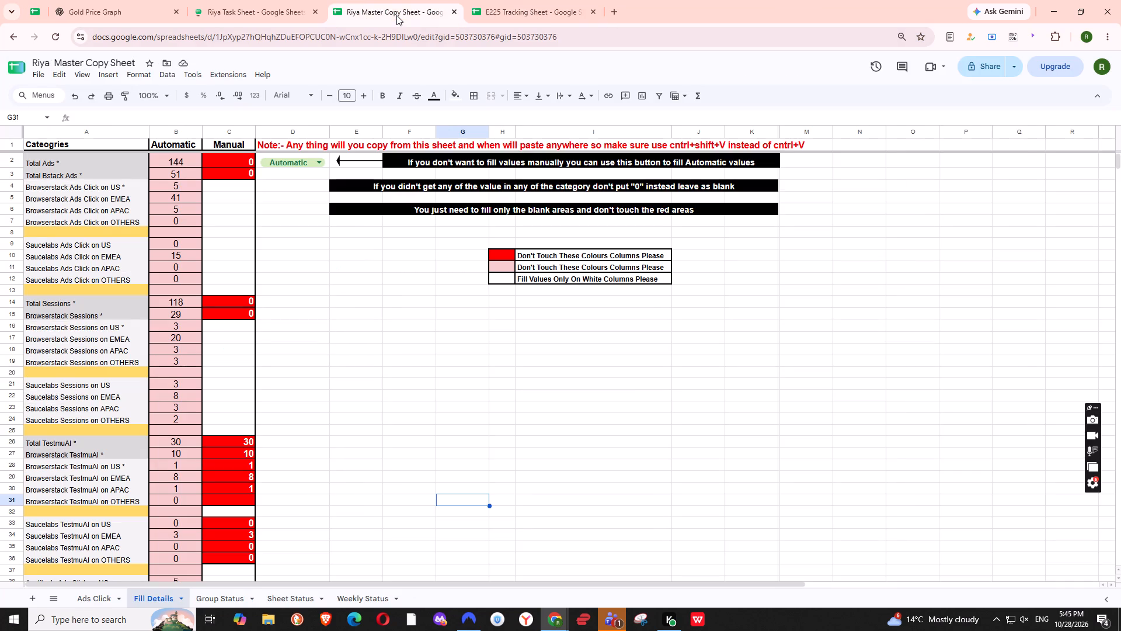
click(277, 7)
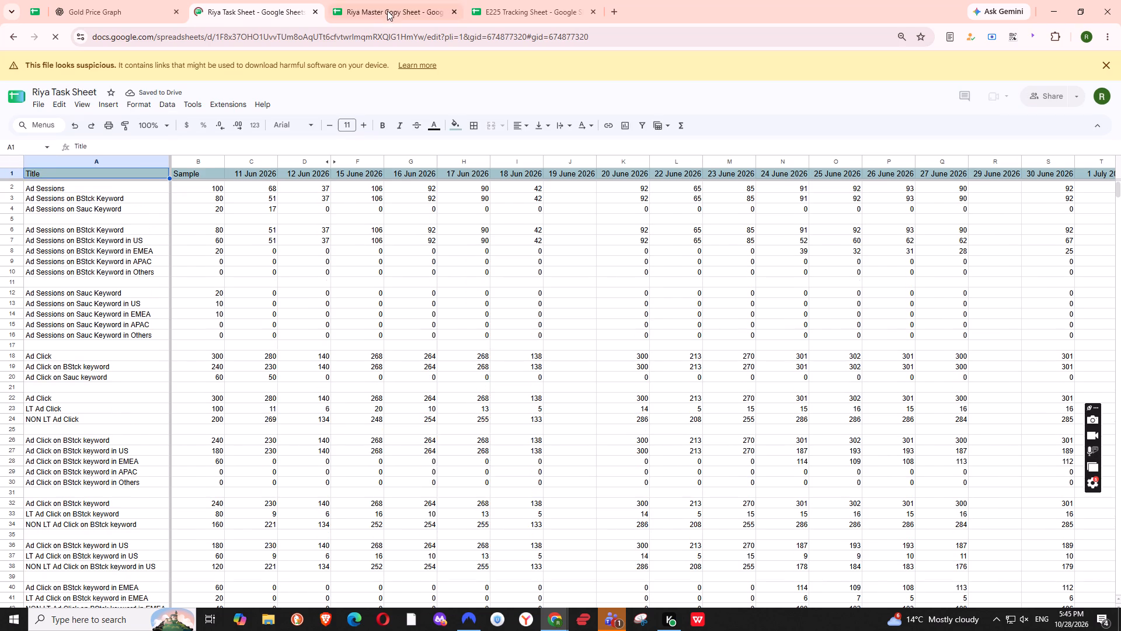
click(388, 11)
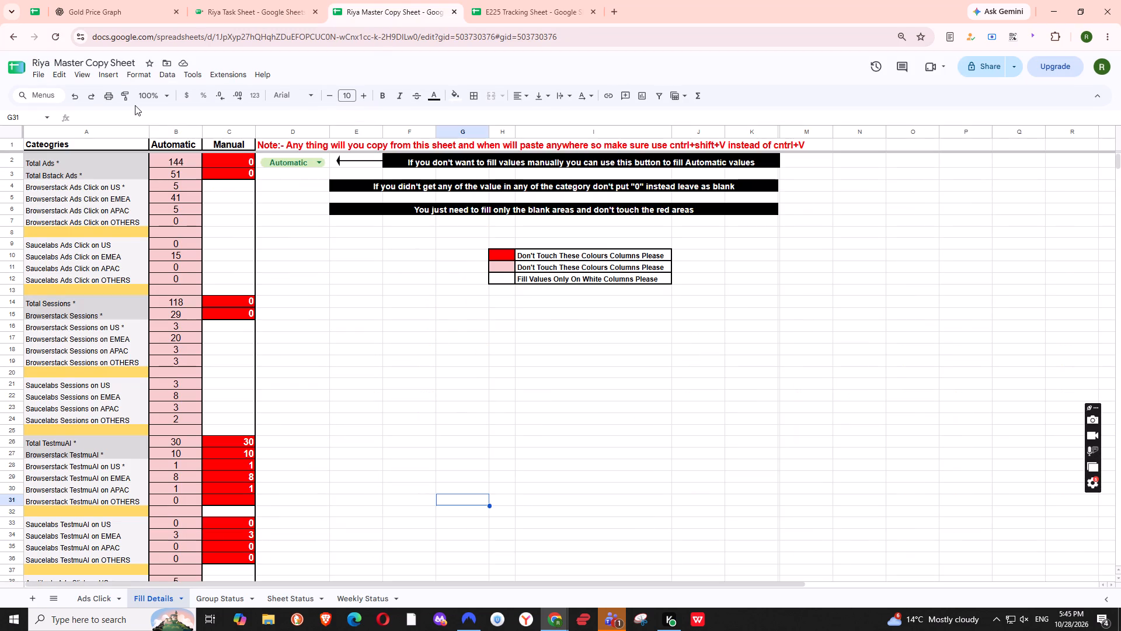
click(55, 43)
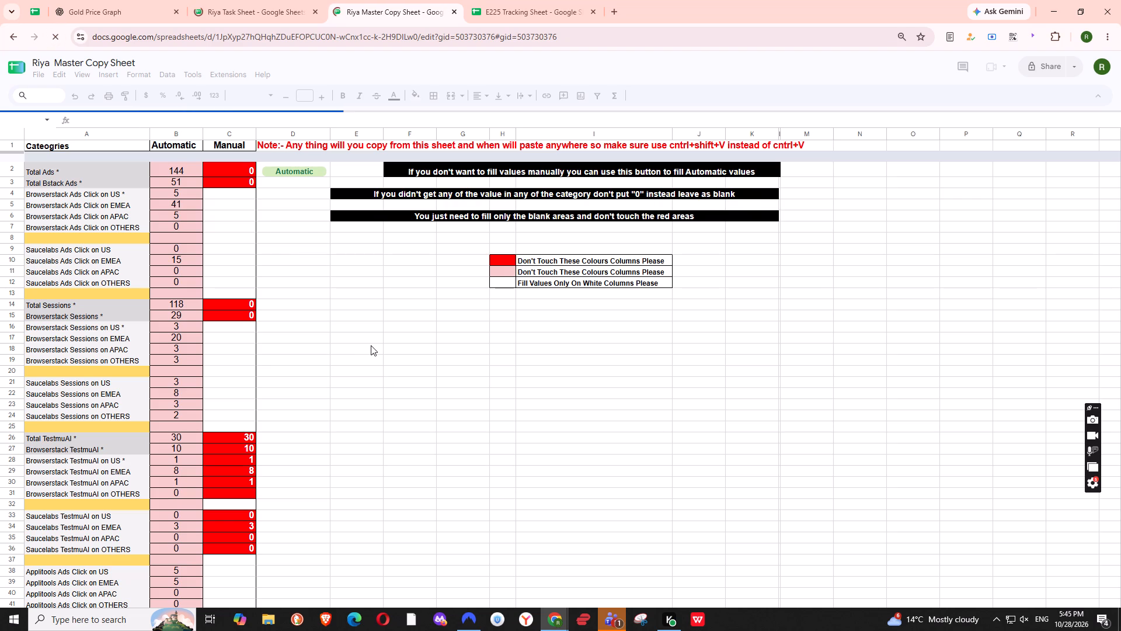
click(36, 12)
click(591, 355)
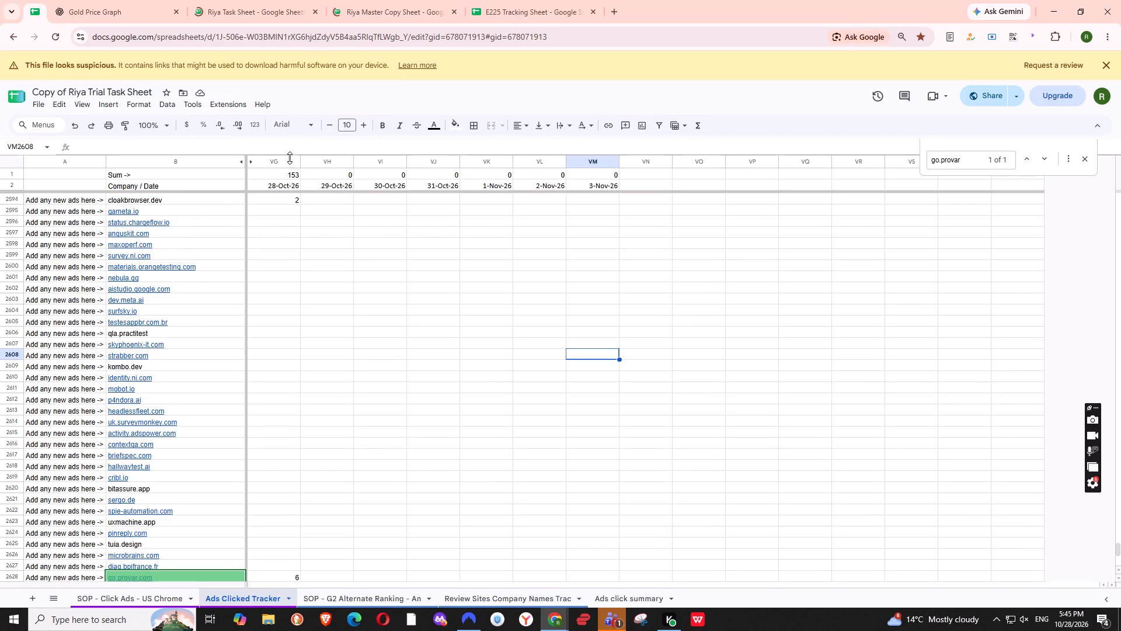
click(356, 9)
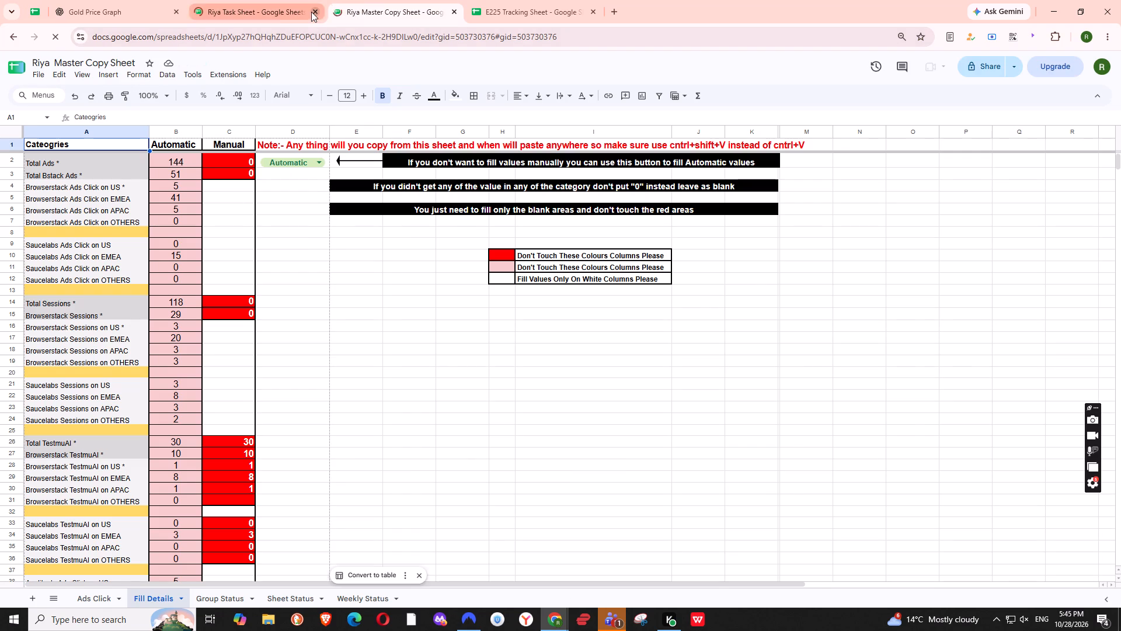
click(276, 12)
In the E225 Tracking Sheet's Shift Tracker, find Riya's 29-Oct-2026 rows and enter 0 as the Ad Sessions volume.
click(507, 17)
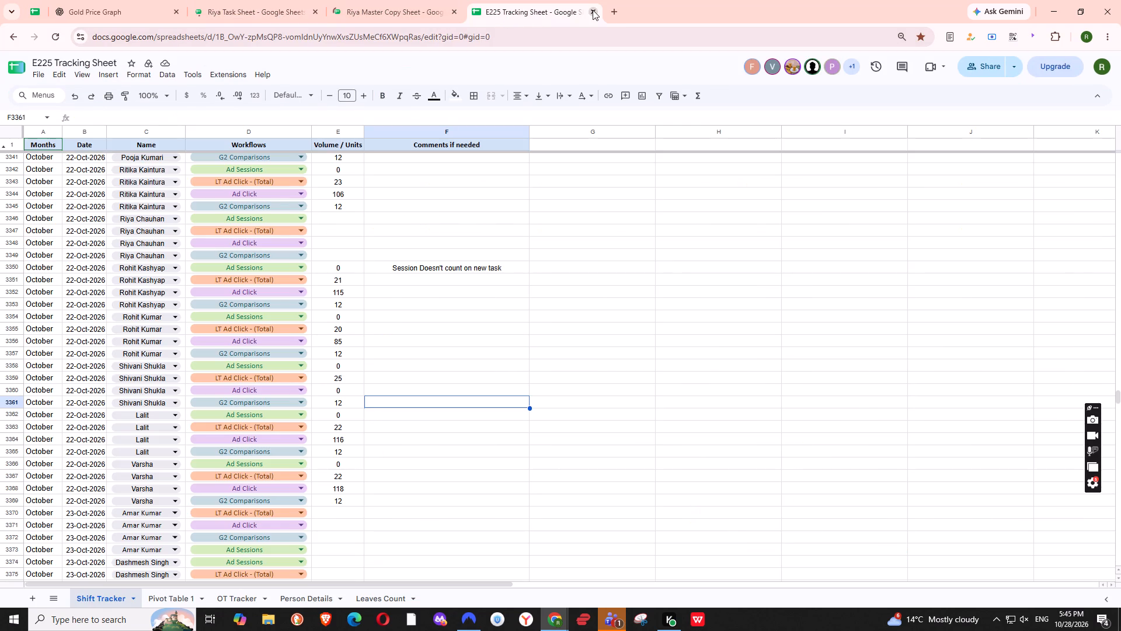
scroll(316, 378, down, 6)
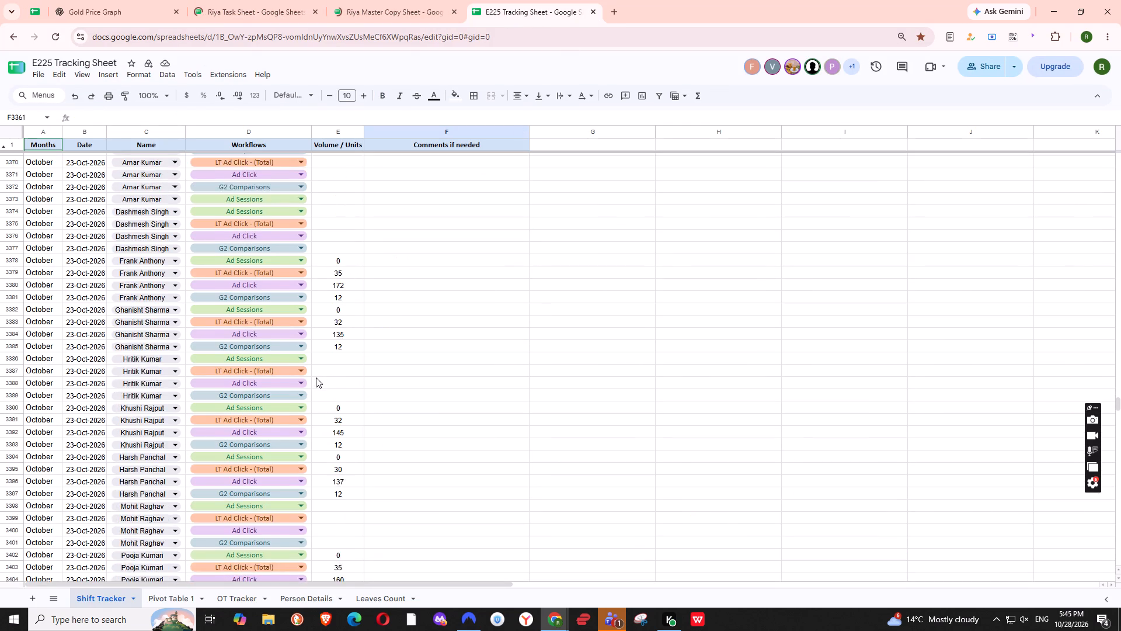
scroll(316, 377, down, 18)
scroll(316, 377, down, 3)
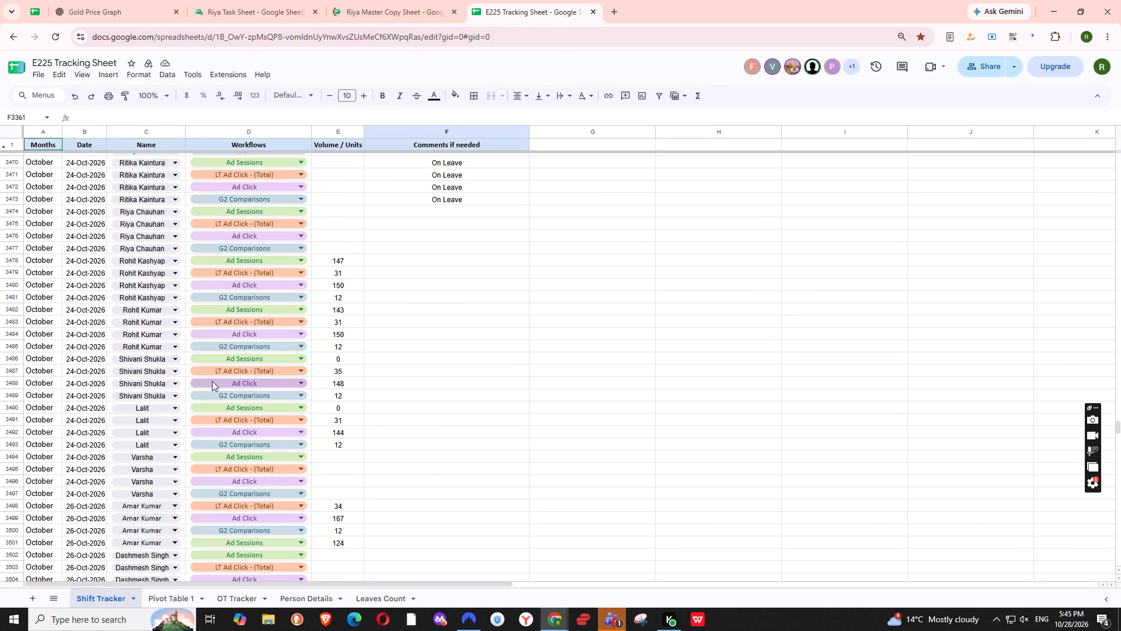
click(76, 354)
key(ctrl+Down)
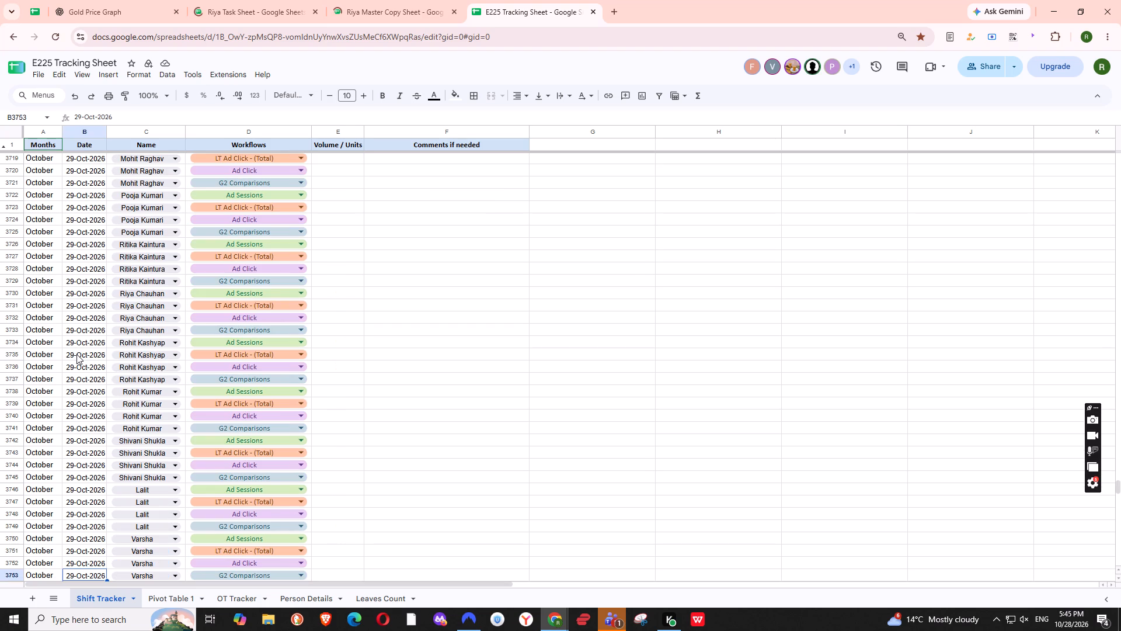
scroll(305, 452, down, 3)
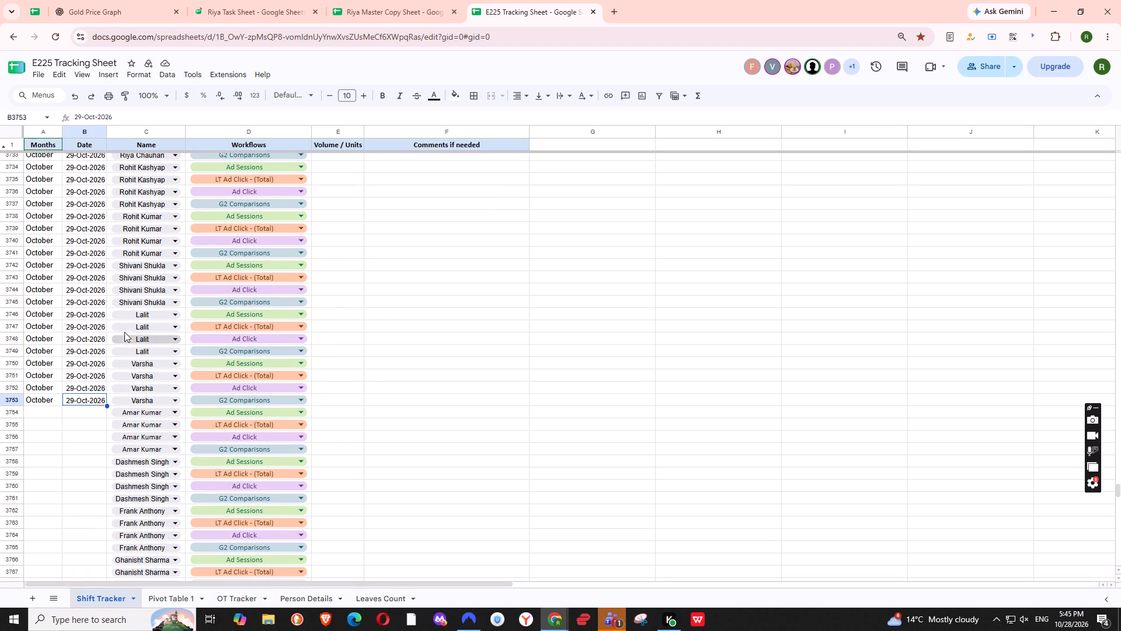
scroll(130, 330, up, 1)
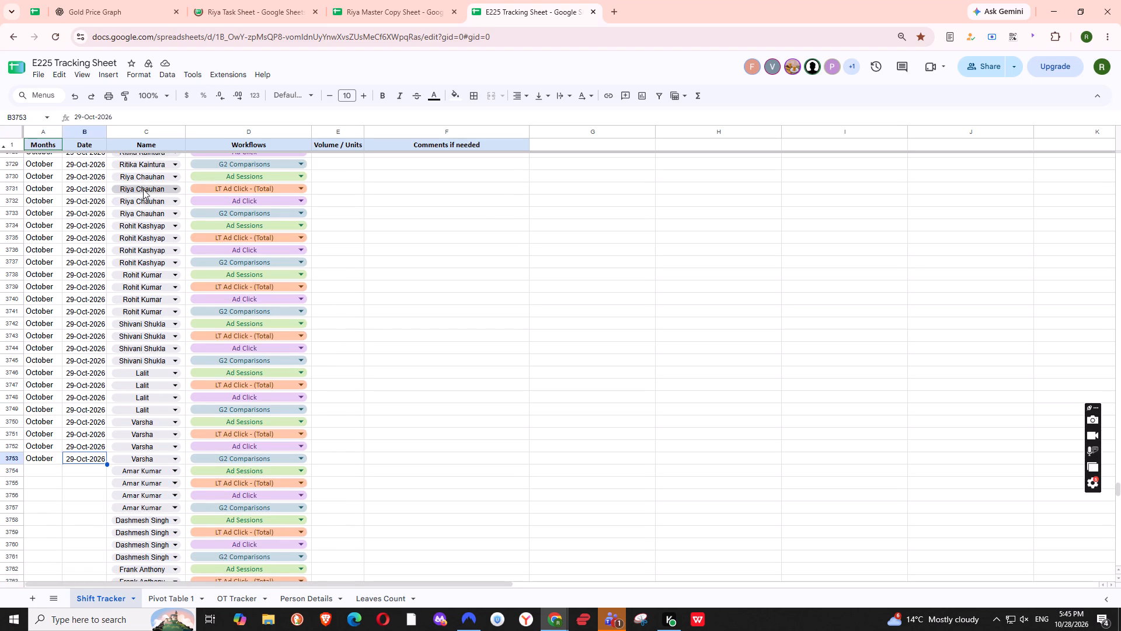
click(332, 174)
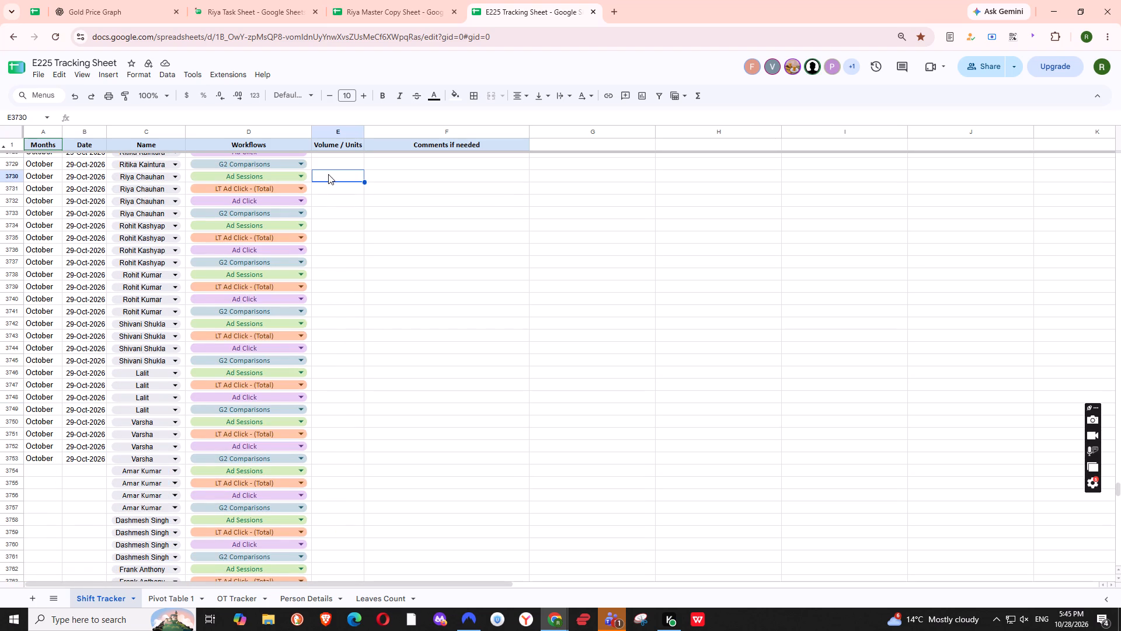
key(0)
key(Down)
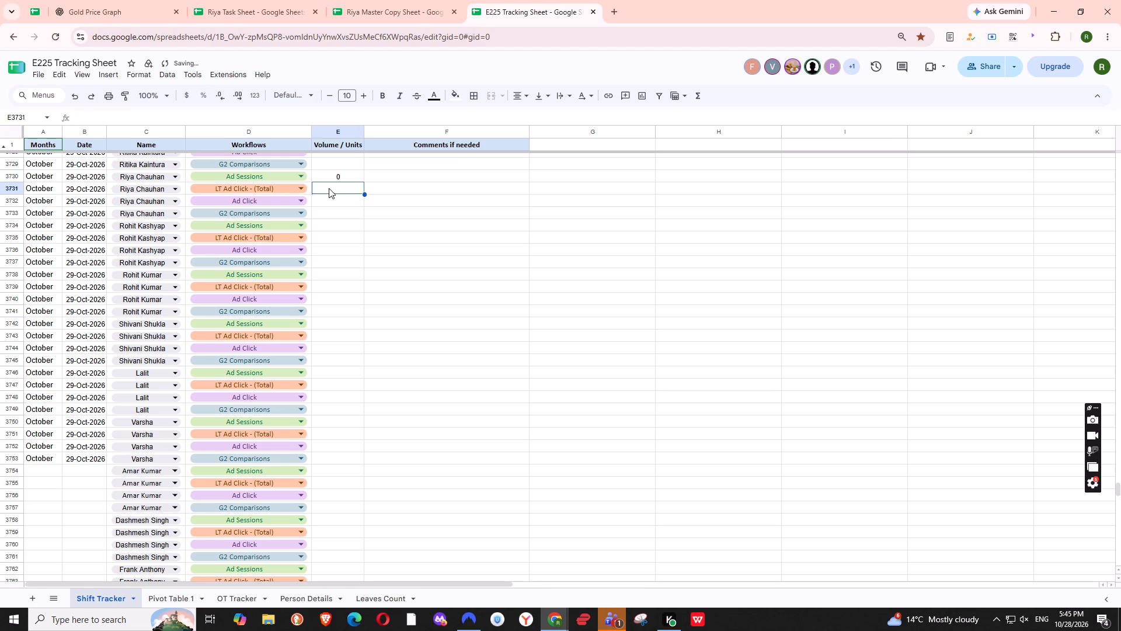
In Riya's 29-Oct-2026 rows, enter volumes of 30 for LT Ad Click - (Total), 144 for Ad Click and 12 for G2 Comparisons.
key(3)
key(0)
click(329, 200)
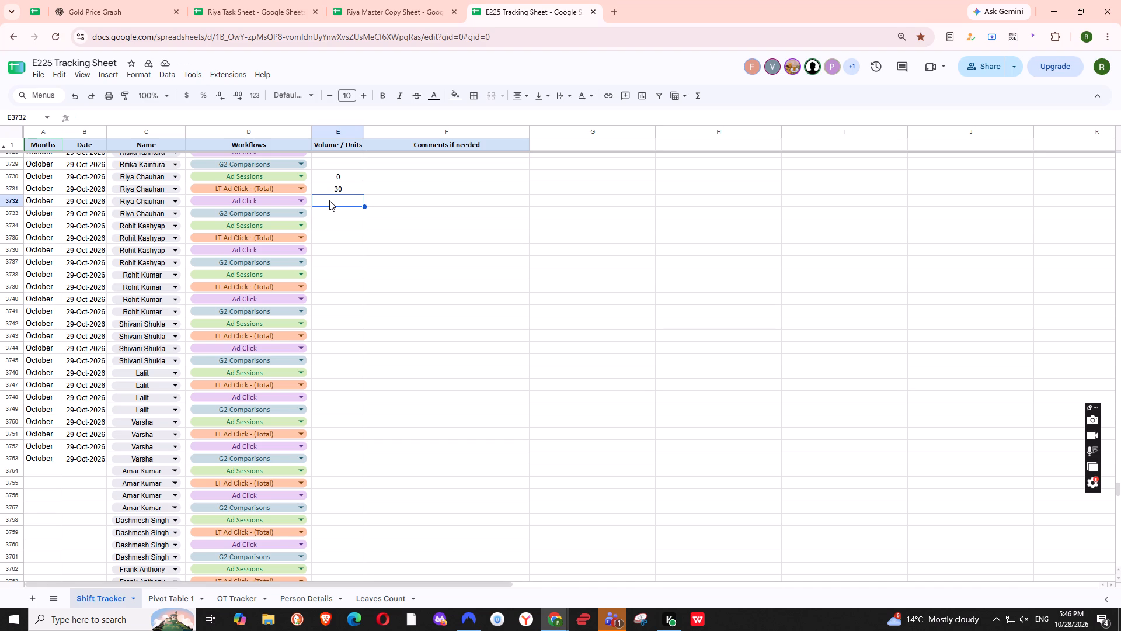
text(14)
key(4)
click(333, 212)
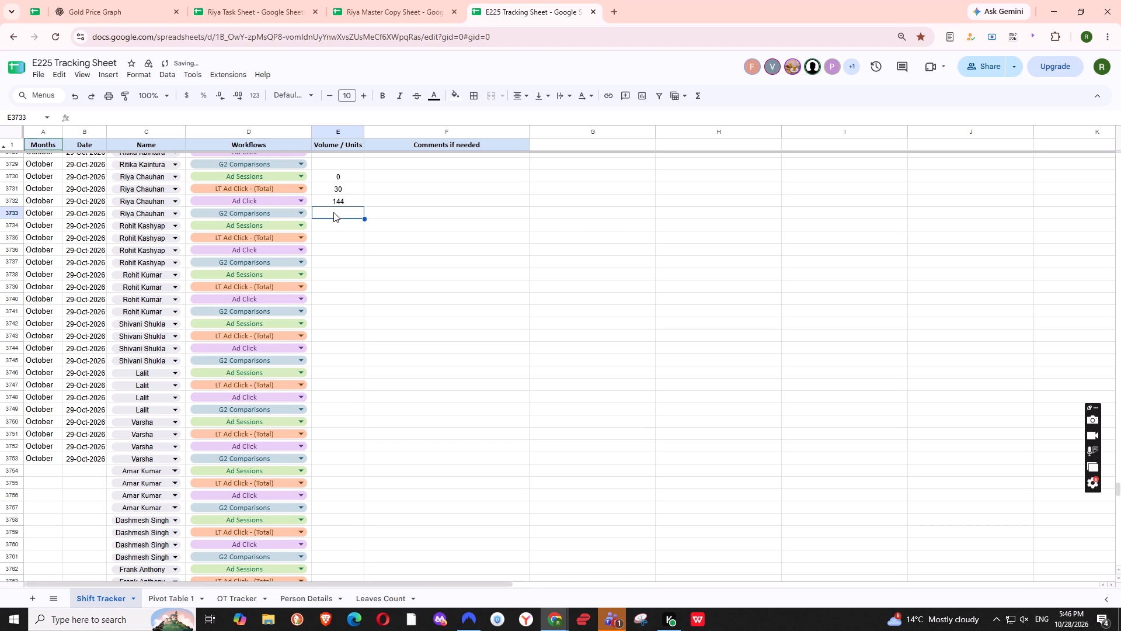
text(12)
click(426, 249)
Review the Master Copy Sheet's Fill Details and Ads Click counts against the Ads Clicked Tracker and the Shift Tracker volumes.
click(371, 5)
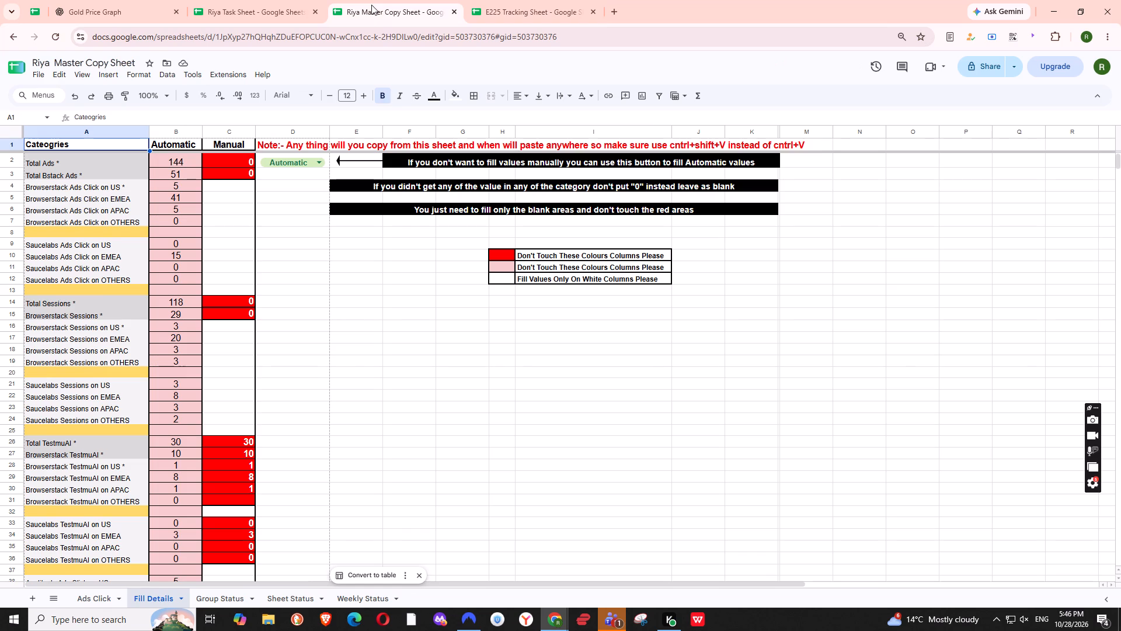
click(525, 15)
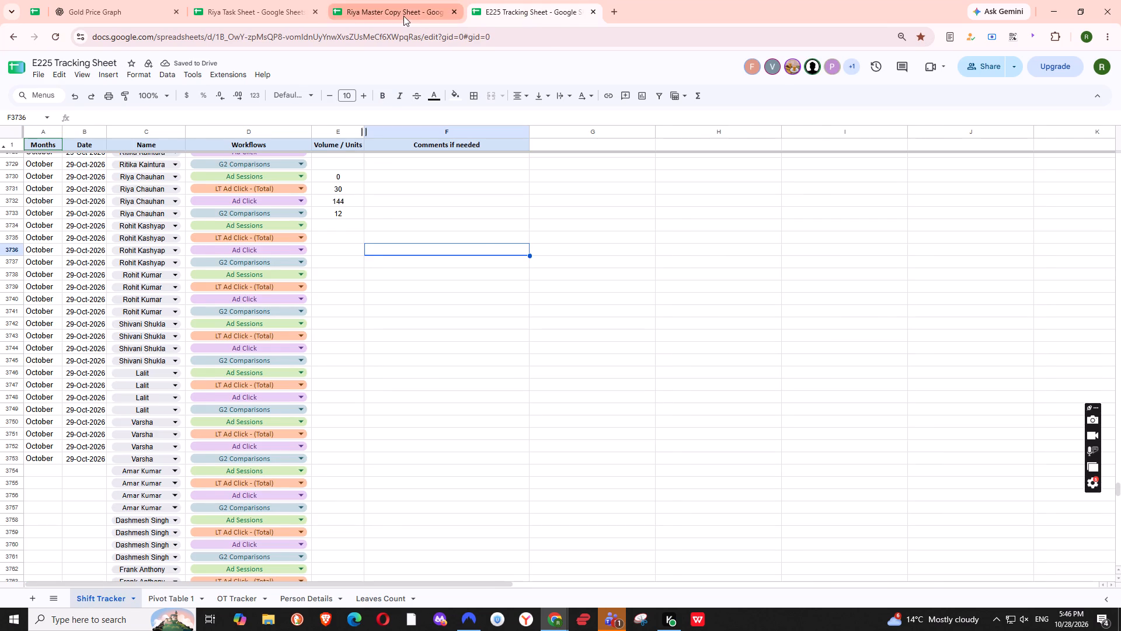
click(403, 16)
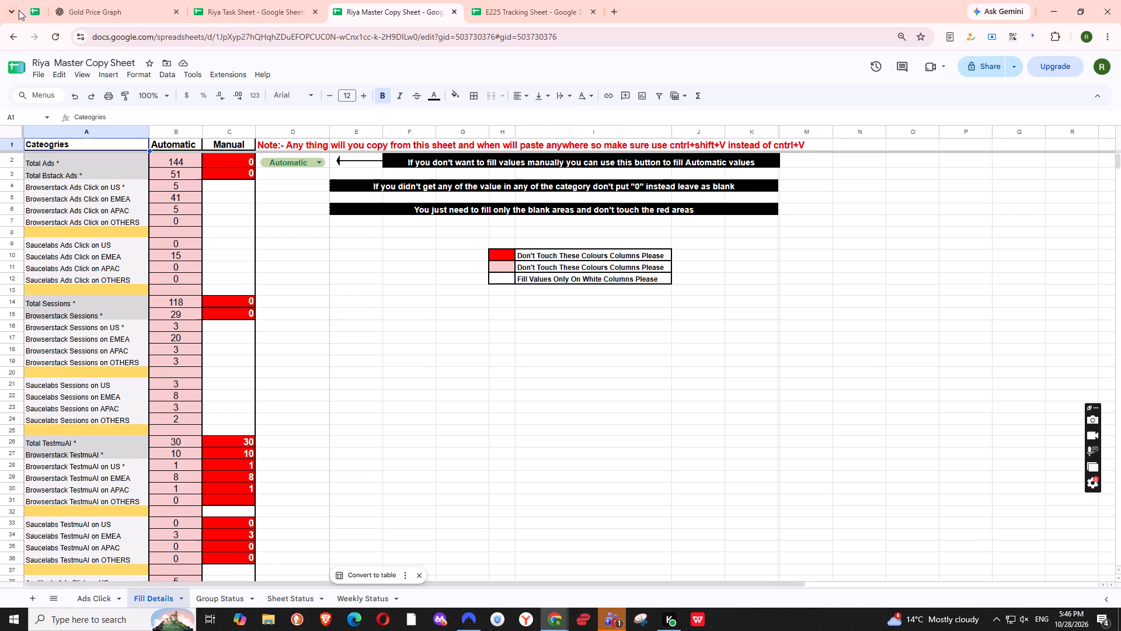
click(91, 594)
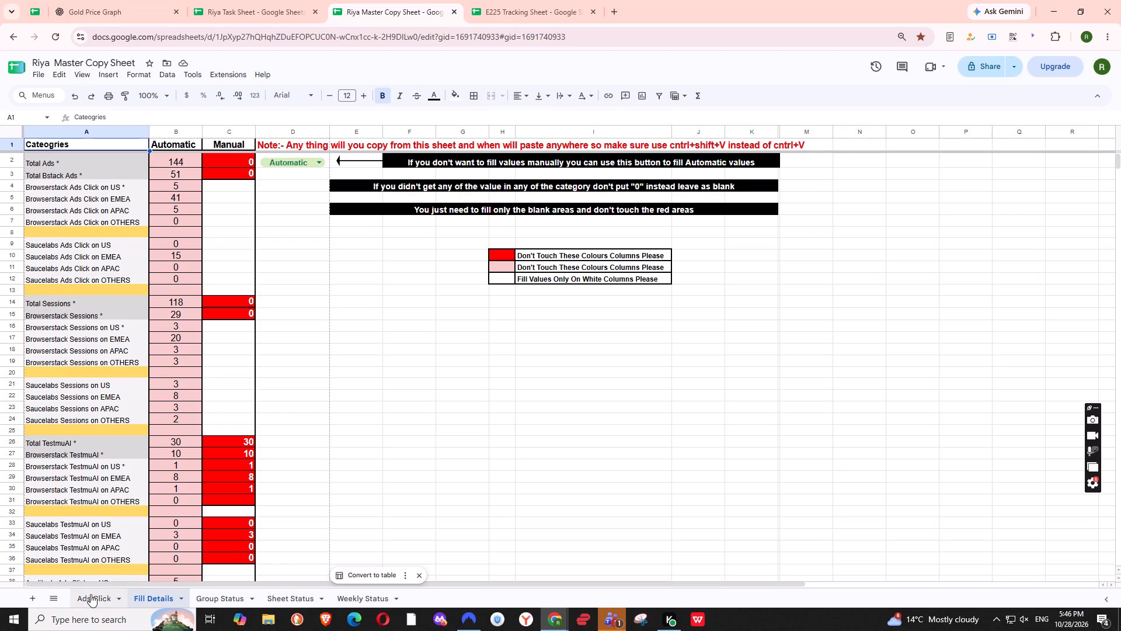
click(493, 459)
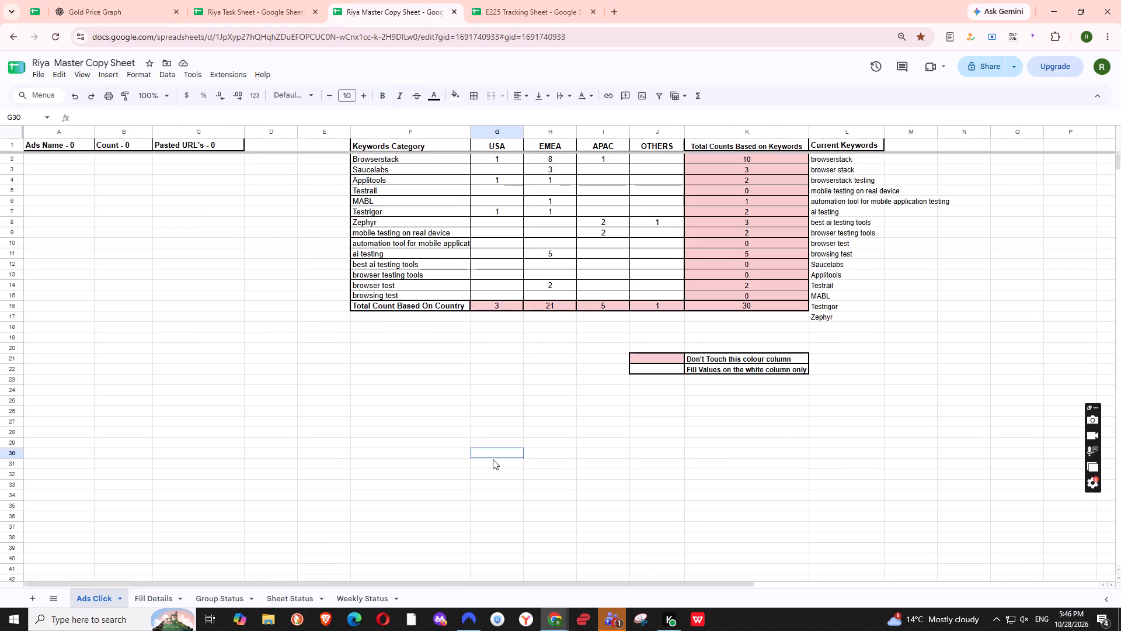
scroll(493, 459, up, 1)
click(516, 2)
click(39, 5)
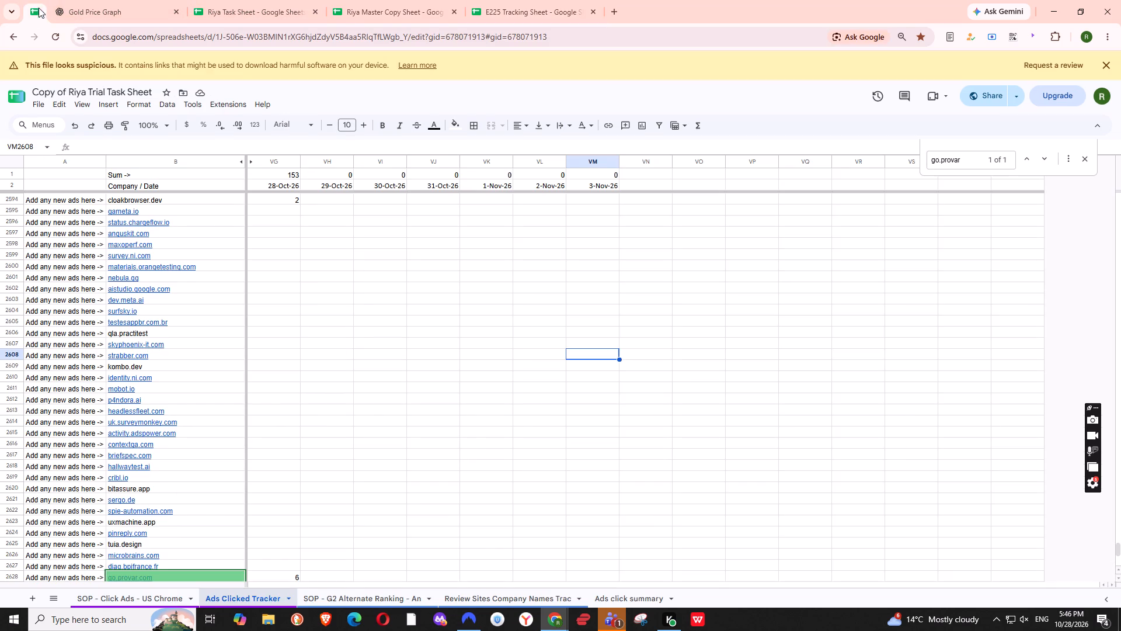
click(334, 356)
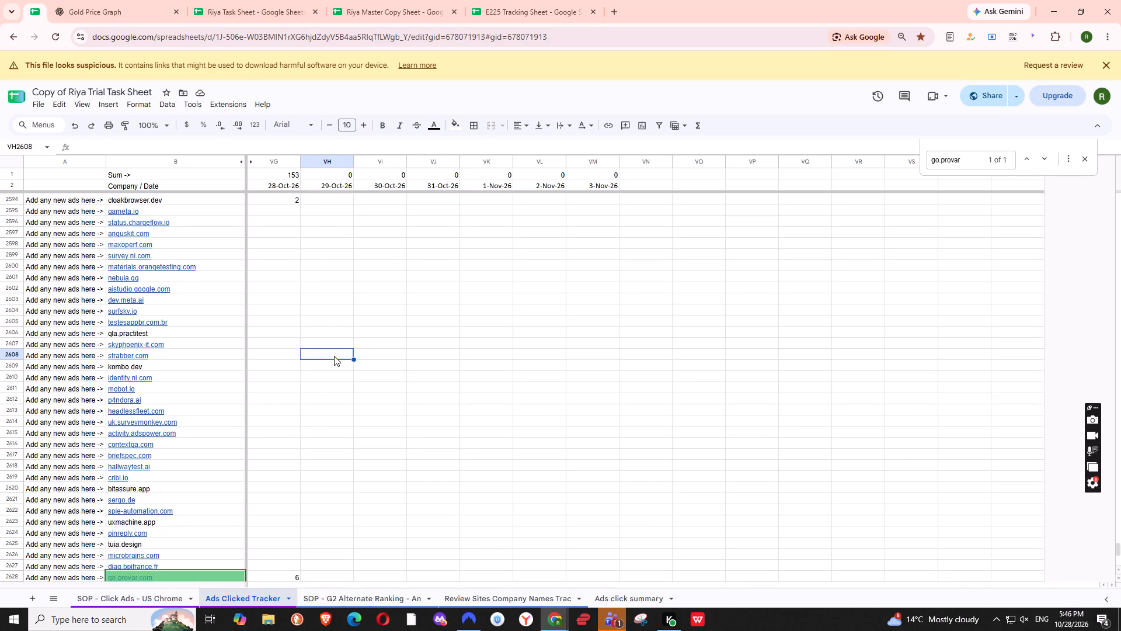
click(565, 2)
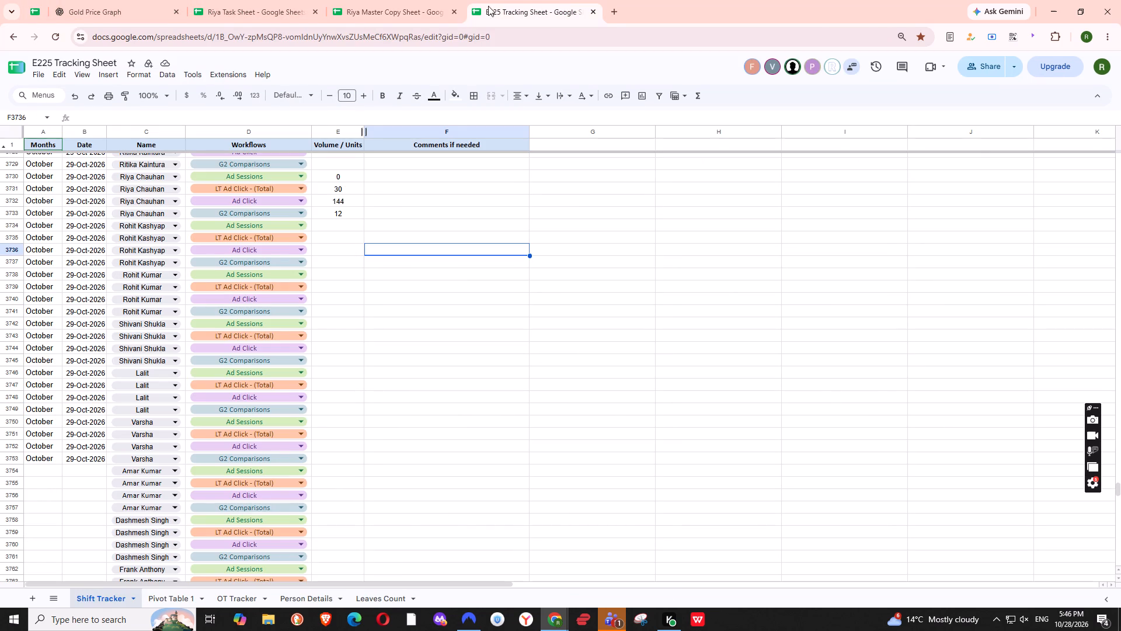
click(241, 10)
click(406, 5)
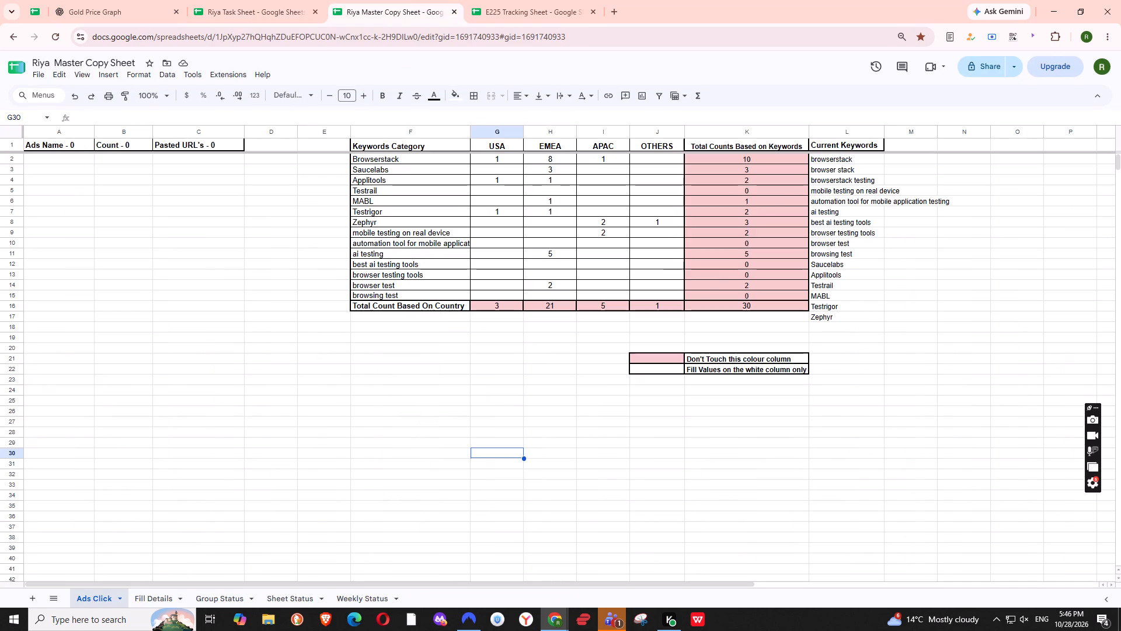
click(158, 588)
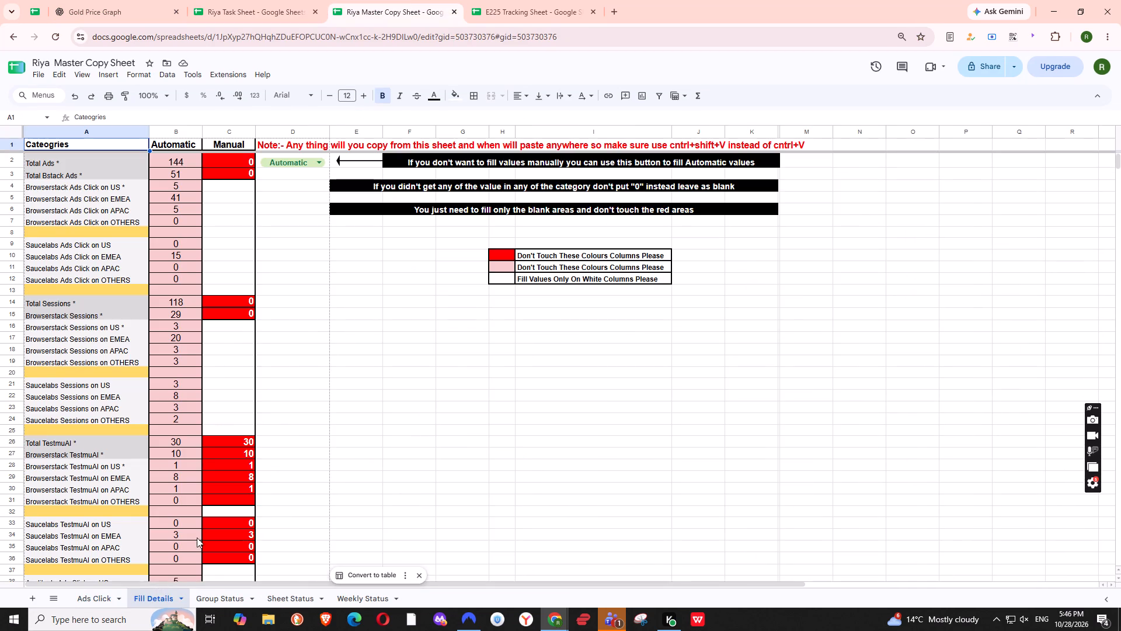
click(617, 470)
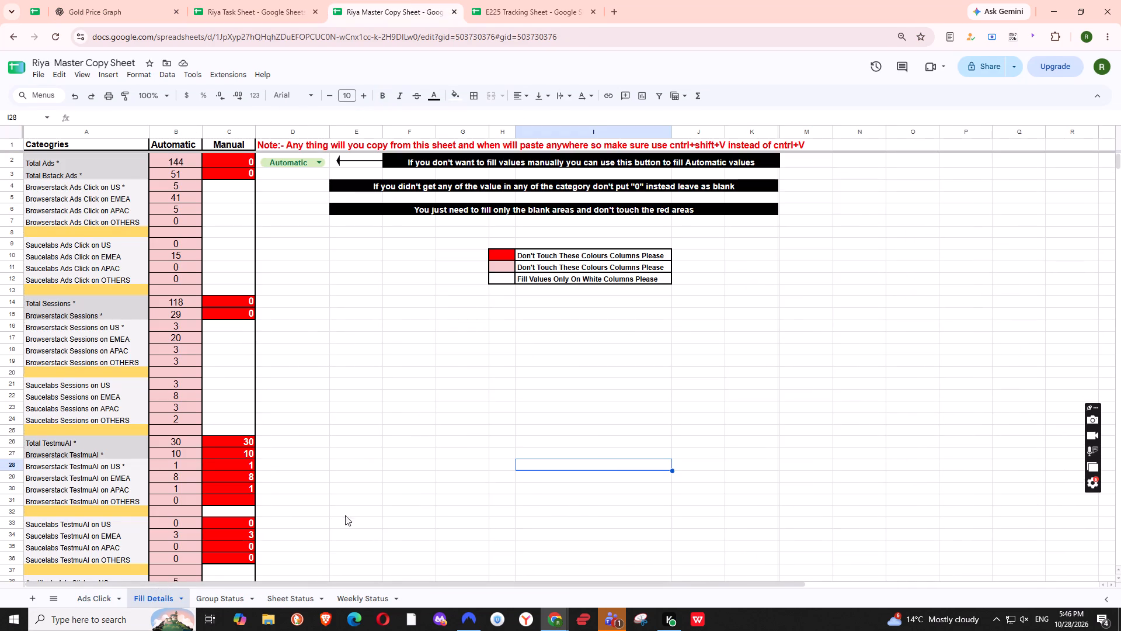
Copy the whole Counts column from the Master Copy Sheet's Sheet Status sheet.
click(215, 599)
click(297, 599)
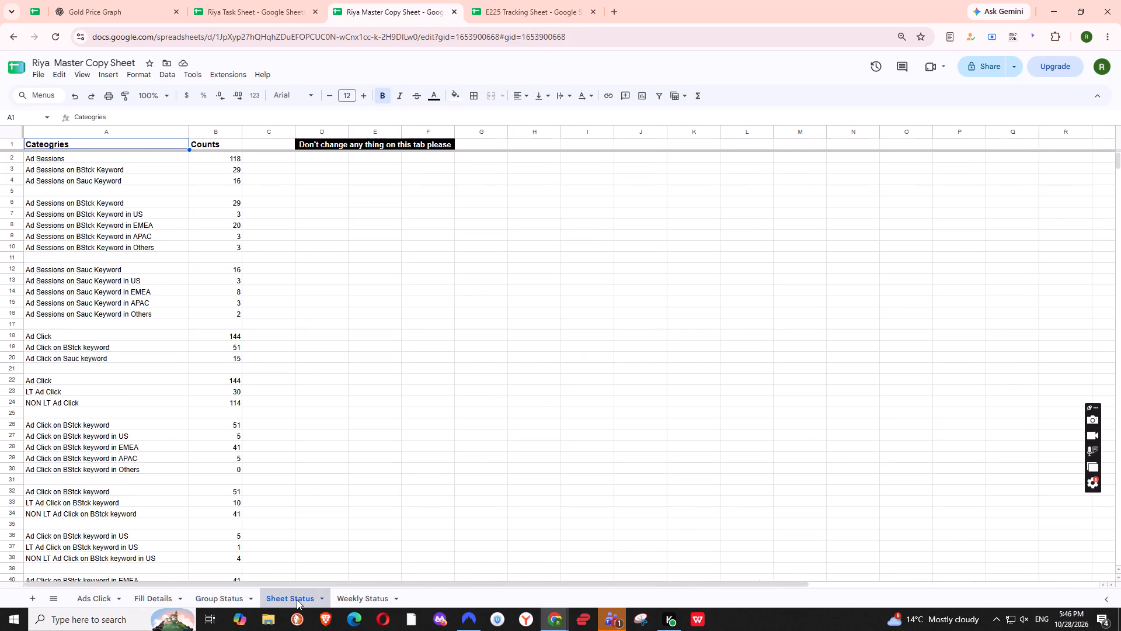
click(221, 141)
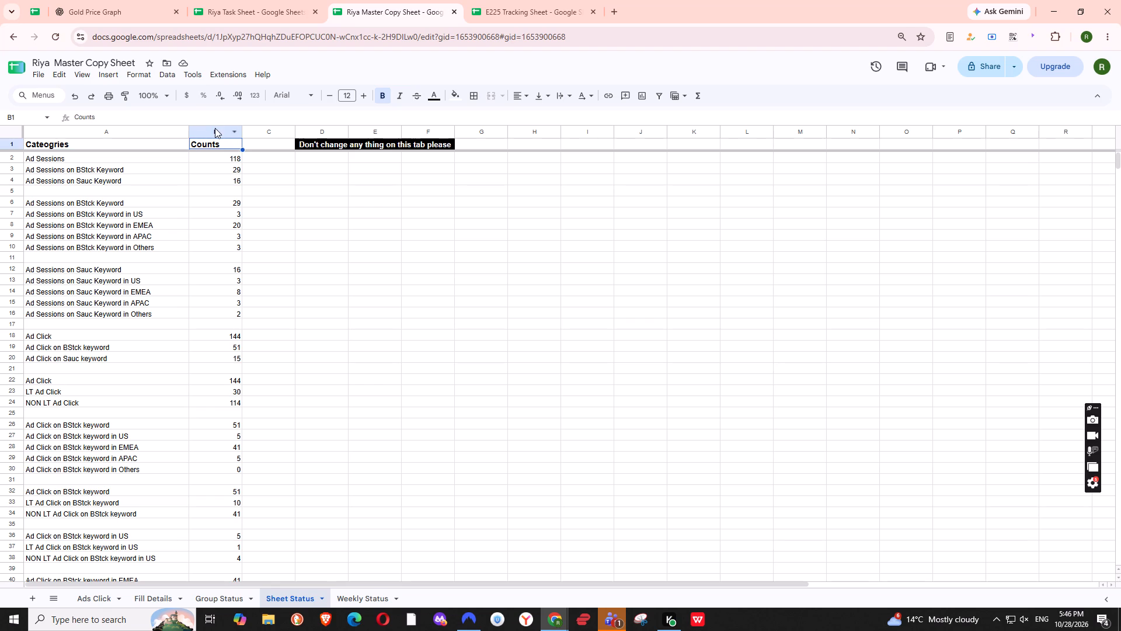
click(214, 127)
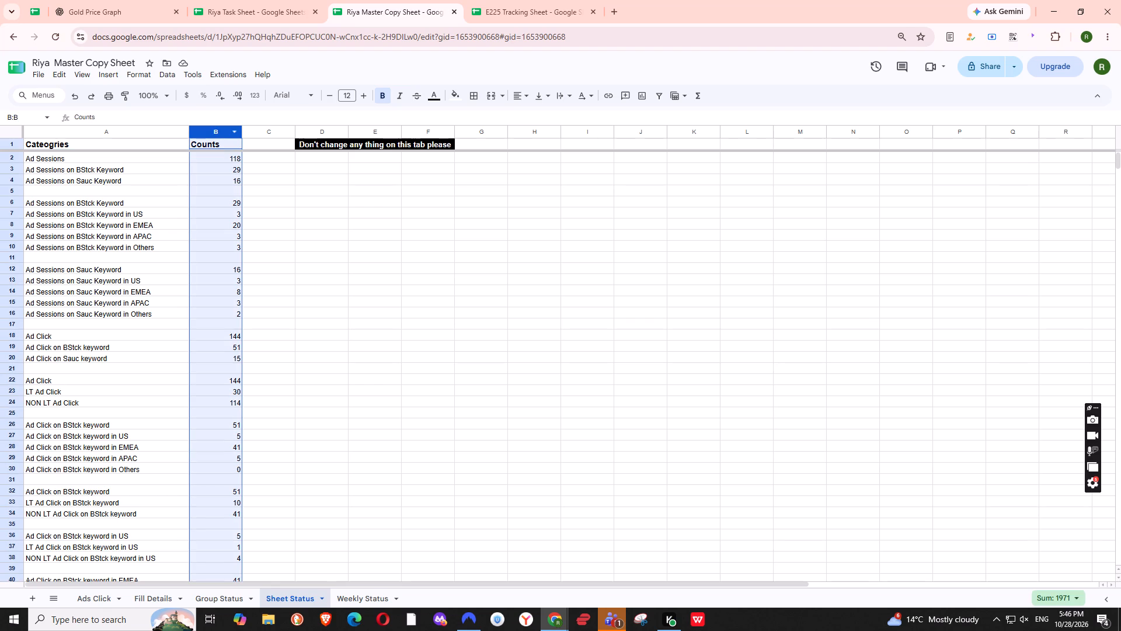
key(ctrl+c)
key(ctrl+c)
key(ctrl+c)
key(ctrl+c)
key(ctrl+c)
key(ctrl+c)
key(ctrl+c)
key(ctrl+c)
key(ctrl+c)
key(ctrl+c)
key(ctrl+c)
key(ctrl+c)
key(ctrl+c)
key(ctrl+c)
click(215, 155)
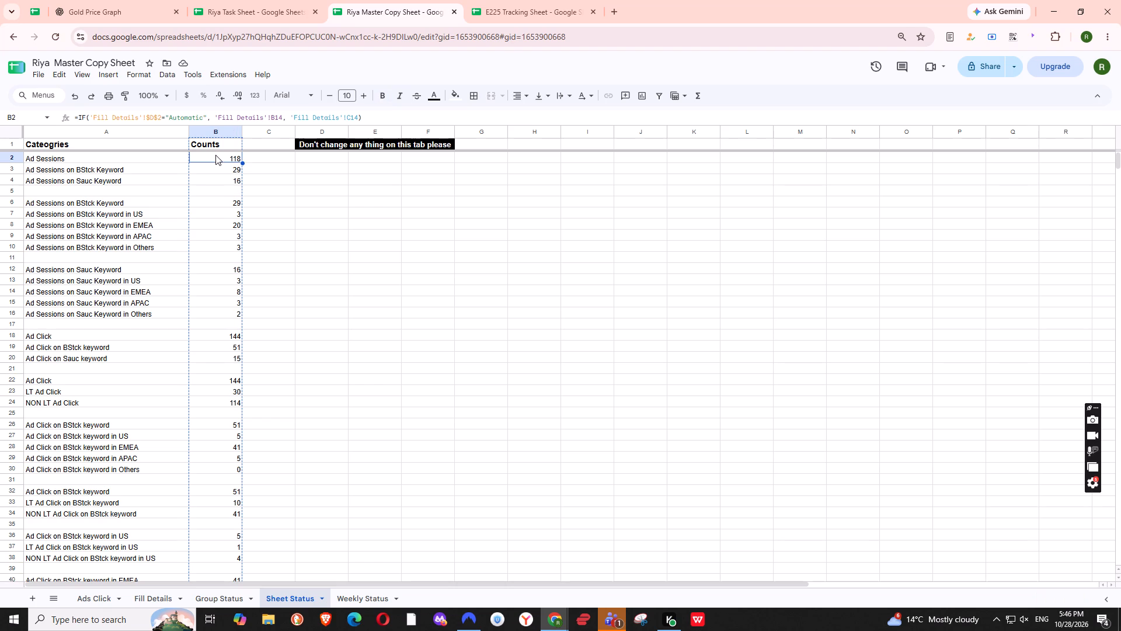
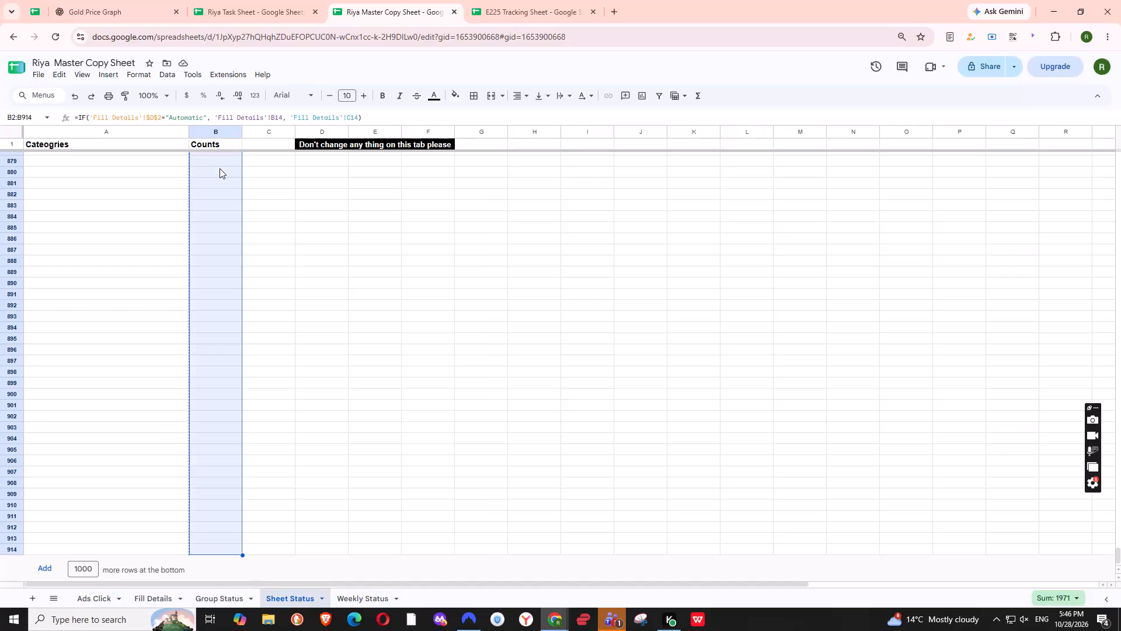
Copy the Sheet Status counts and select the 28 October 2026 Ad Sessions cell in the Riya Task Sheet's Ads click summary.
key(ctrl+c)
key(ctrl+c)
click(293, 4)
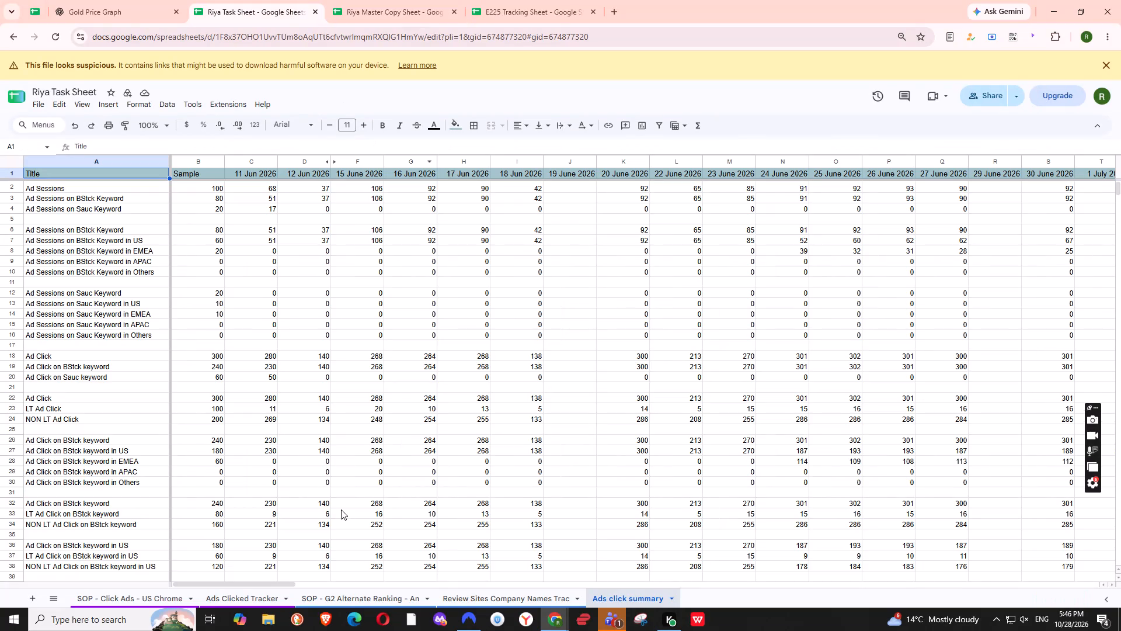
click(545, 599)
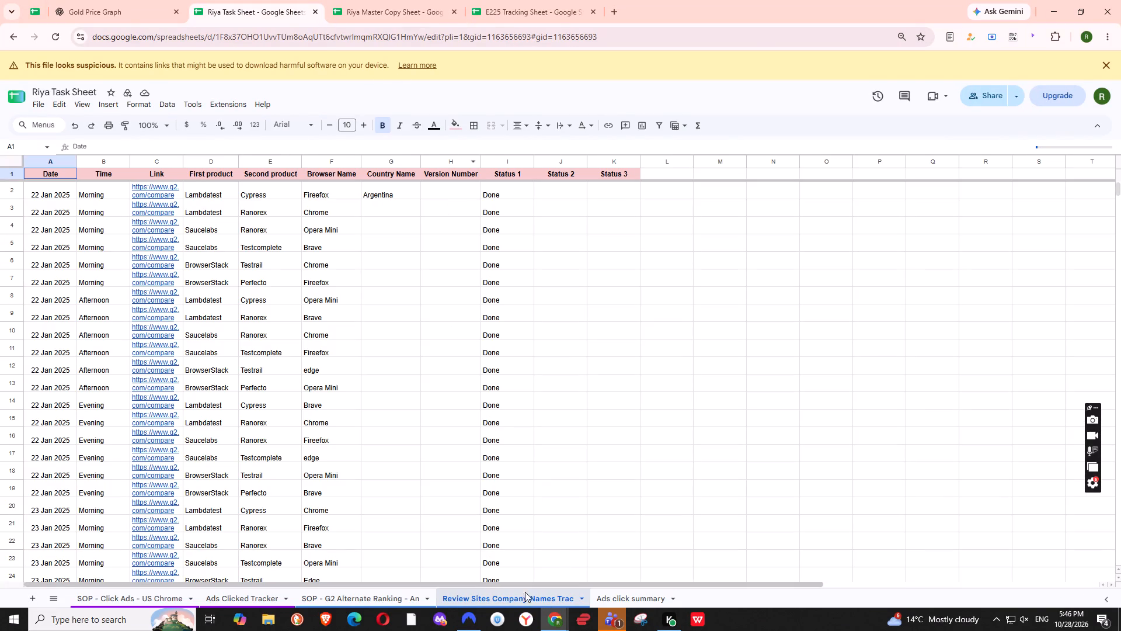
click(626, 599)
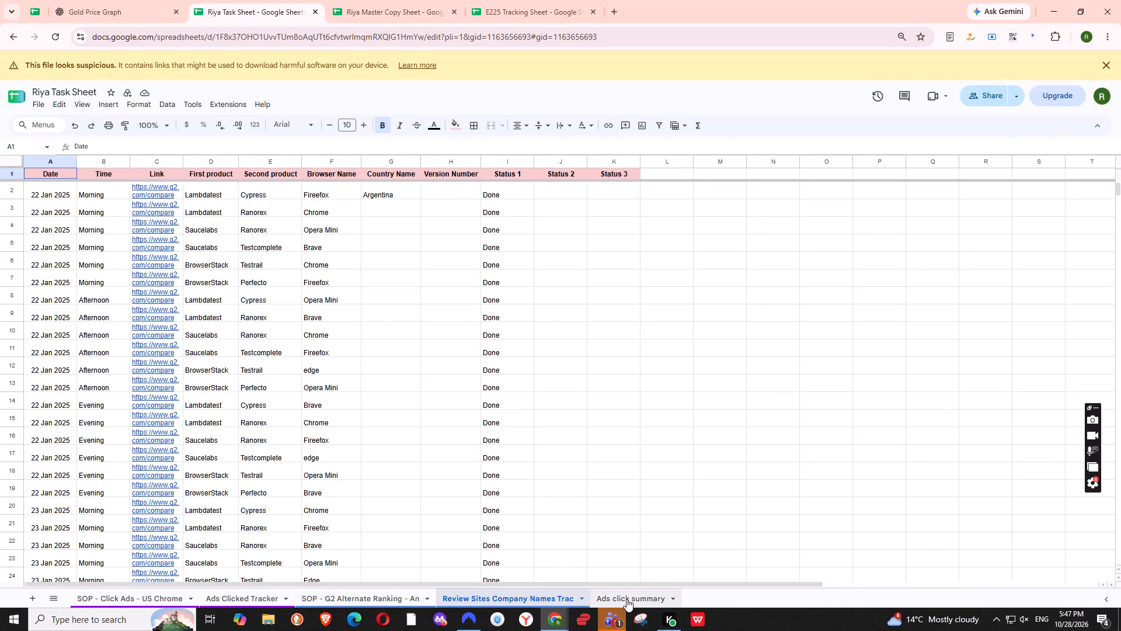
click(622, 183)
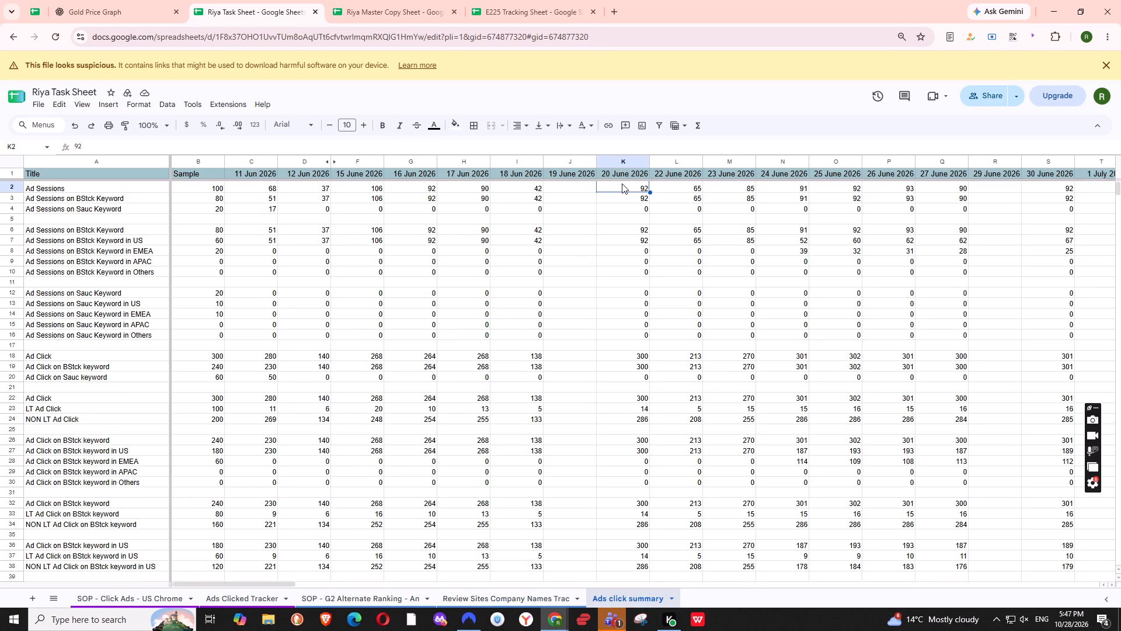
key(ctrl+Right)
key(ctrl+Right)
key(ctrl+Right)
key(ctrl+Right)
key(ctrl+Right)
key(ctrl+Right)
key(ctrl+Right)
key(ctrl+Right)
key(ctrl+Right)
key(ctrl+Right)
key(ctrl+Right)
key(ctrl+Right)
key(ctrl+Right)
key(ctrl+Right)
key(ctrl+Right)
key(ctrl+Right)
key(ctrl+Right)
key(ctrl+Right)
key(ctrl+Right)
key(ctrl+Right)
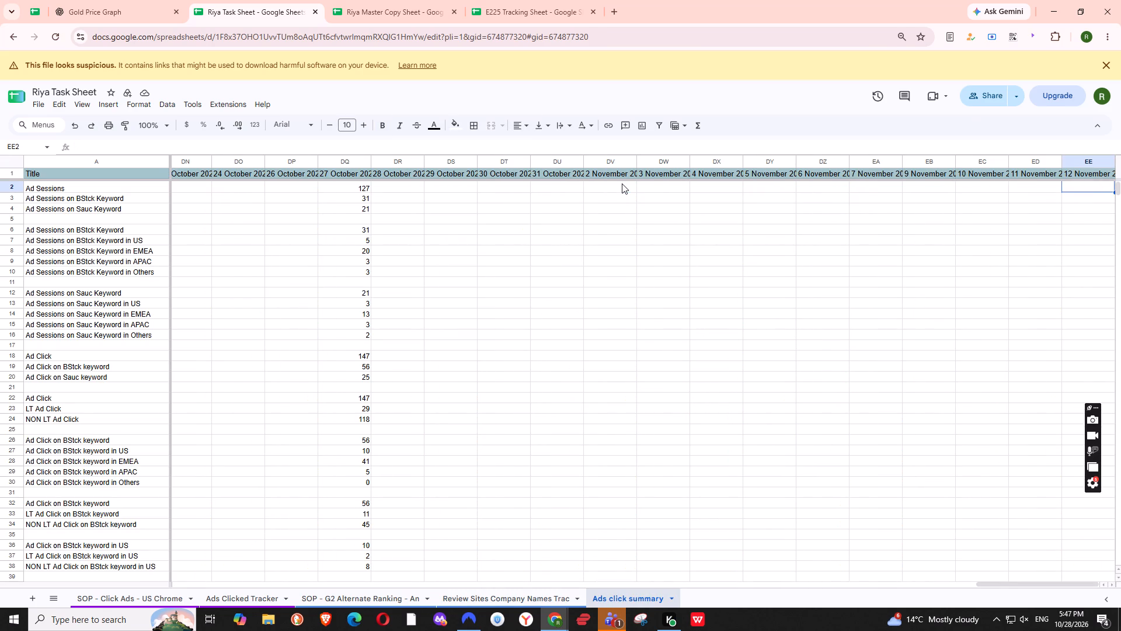
click(396, 186)
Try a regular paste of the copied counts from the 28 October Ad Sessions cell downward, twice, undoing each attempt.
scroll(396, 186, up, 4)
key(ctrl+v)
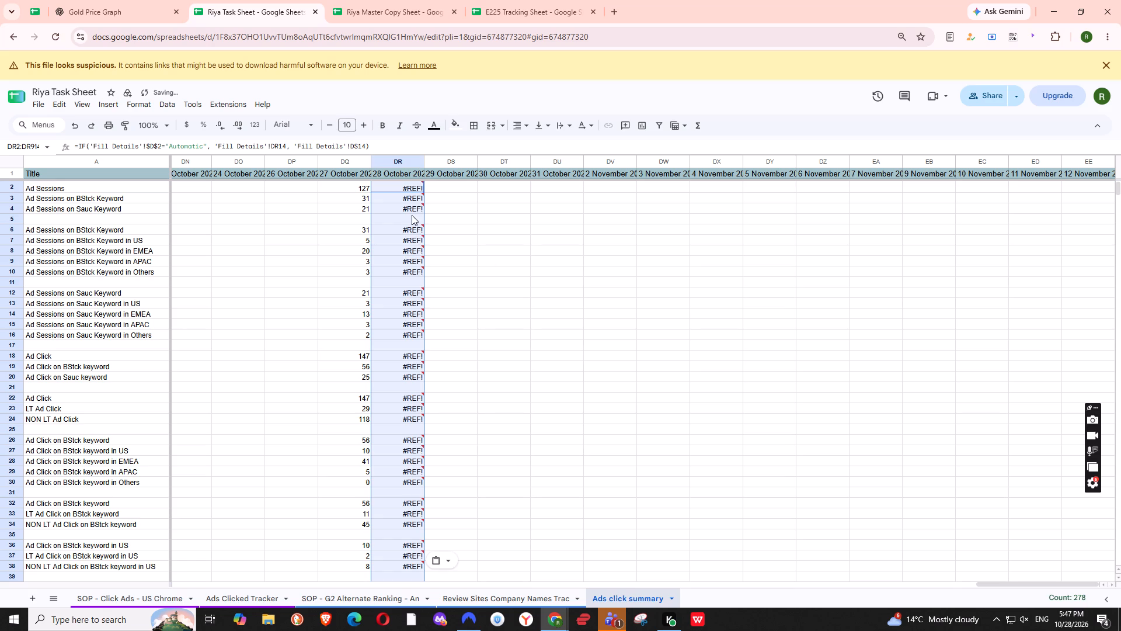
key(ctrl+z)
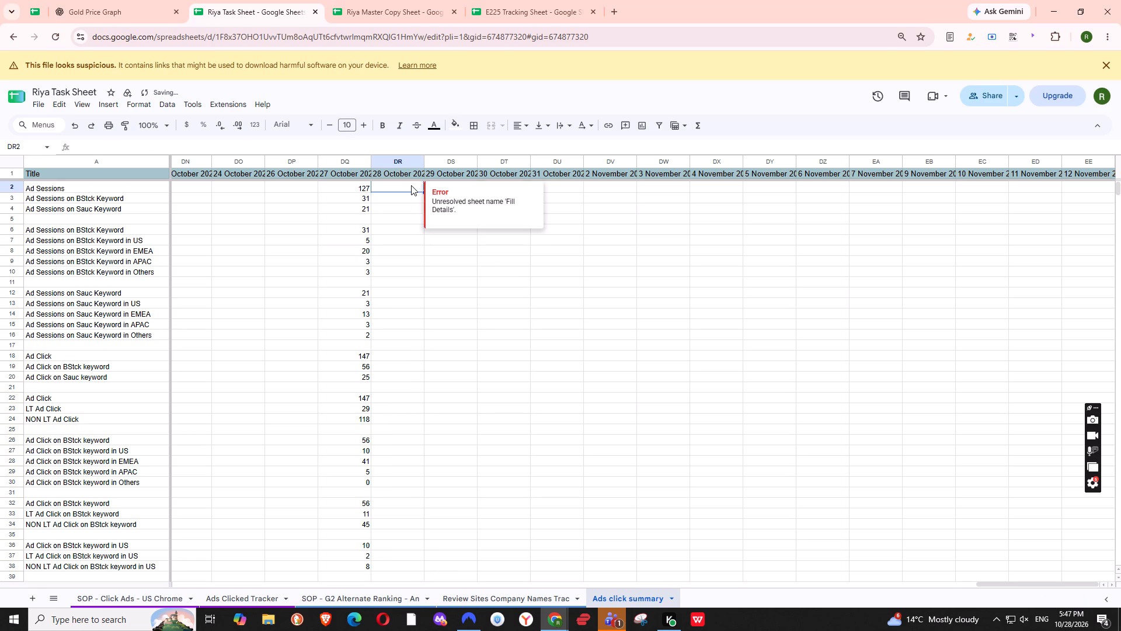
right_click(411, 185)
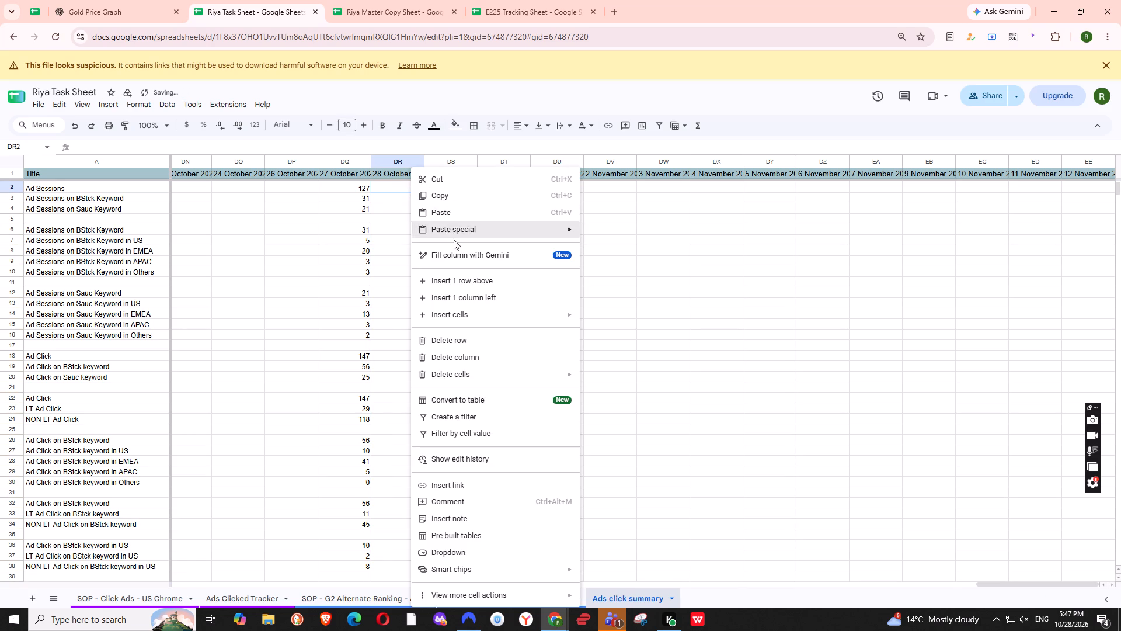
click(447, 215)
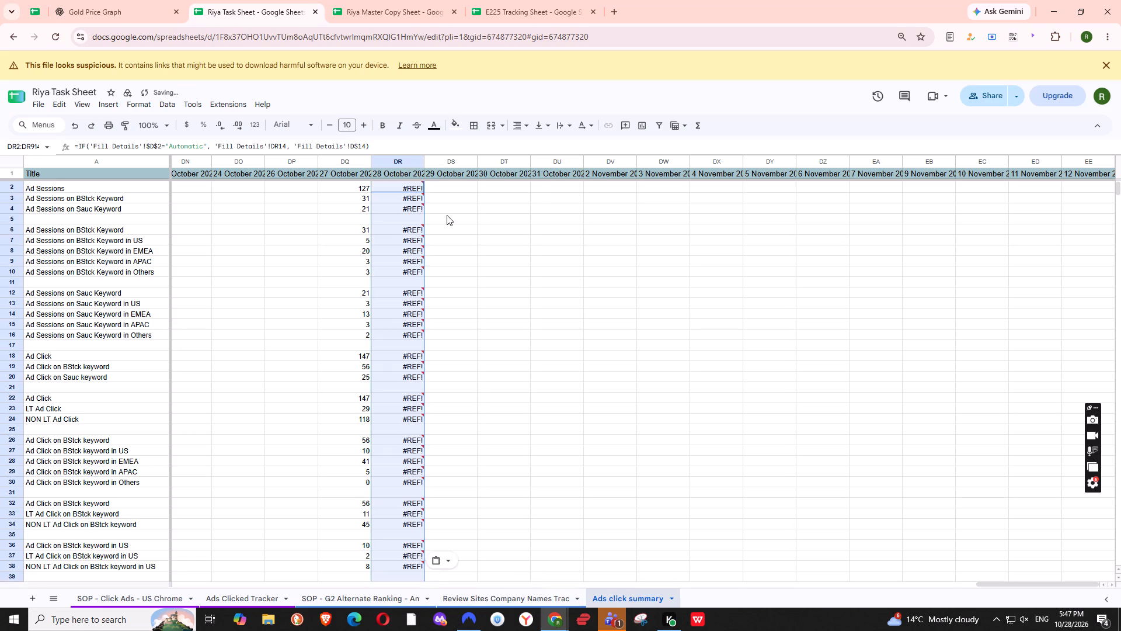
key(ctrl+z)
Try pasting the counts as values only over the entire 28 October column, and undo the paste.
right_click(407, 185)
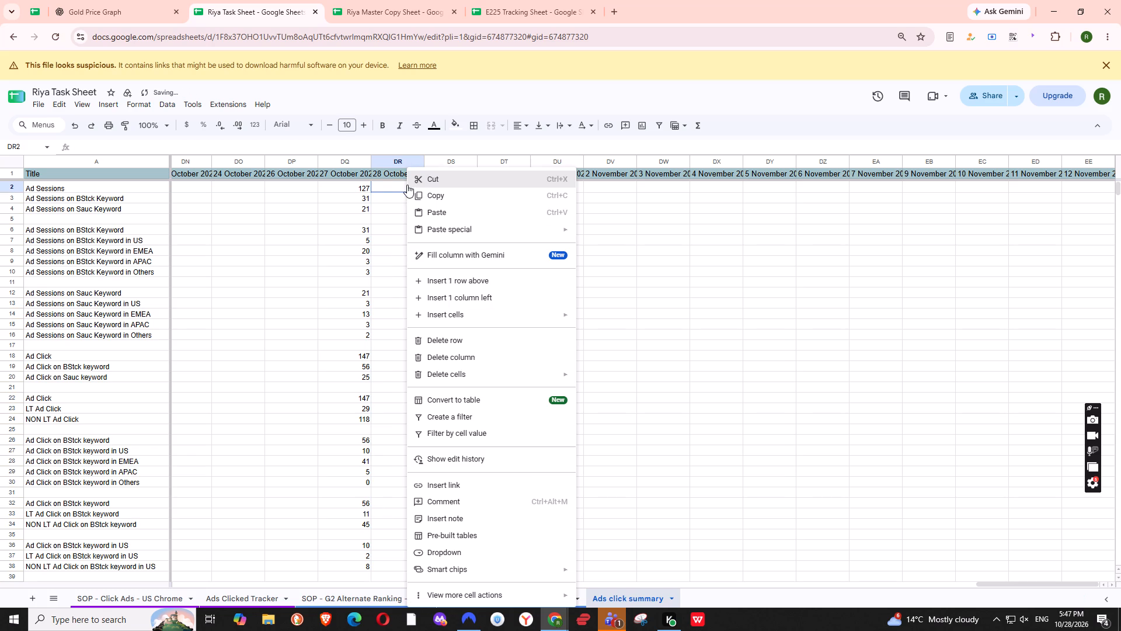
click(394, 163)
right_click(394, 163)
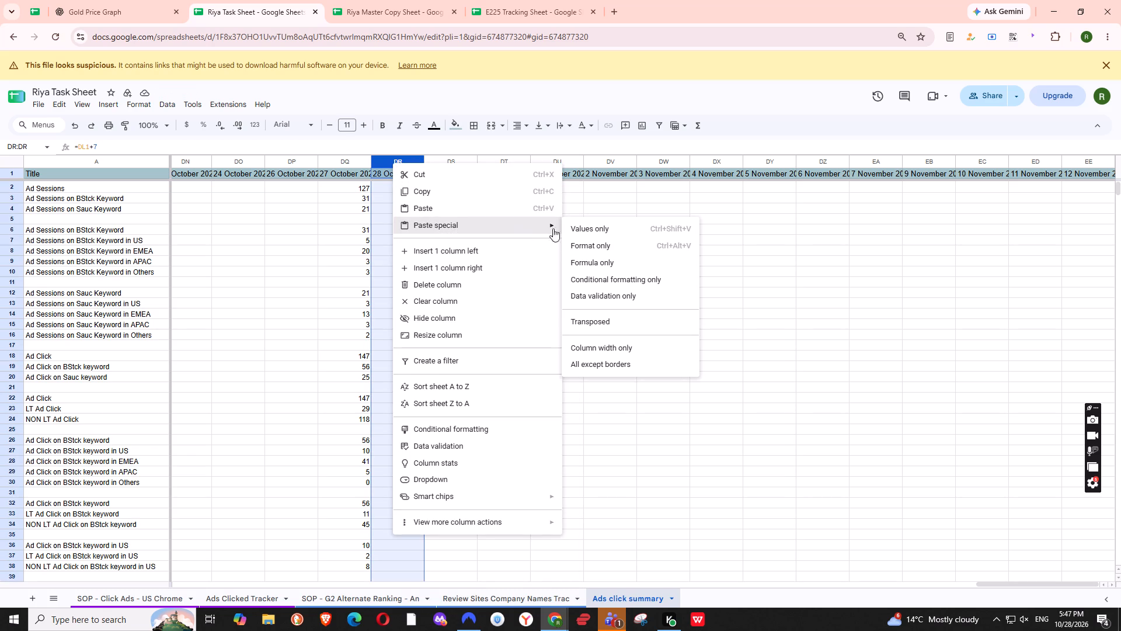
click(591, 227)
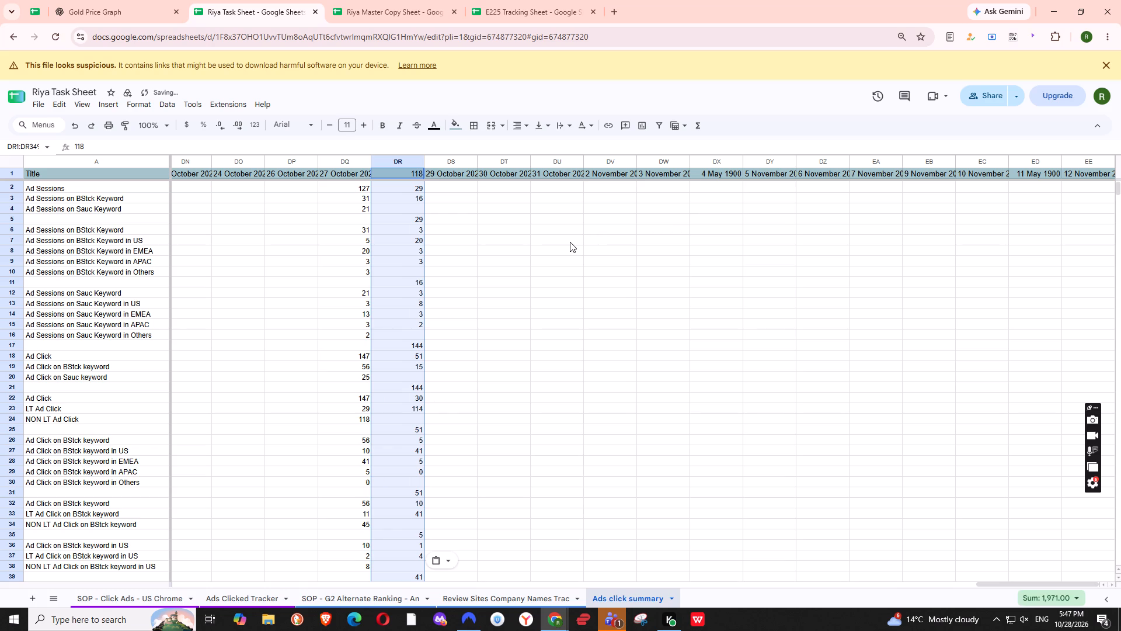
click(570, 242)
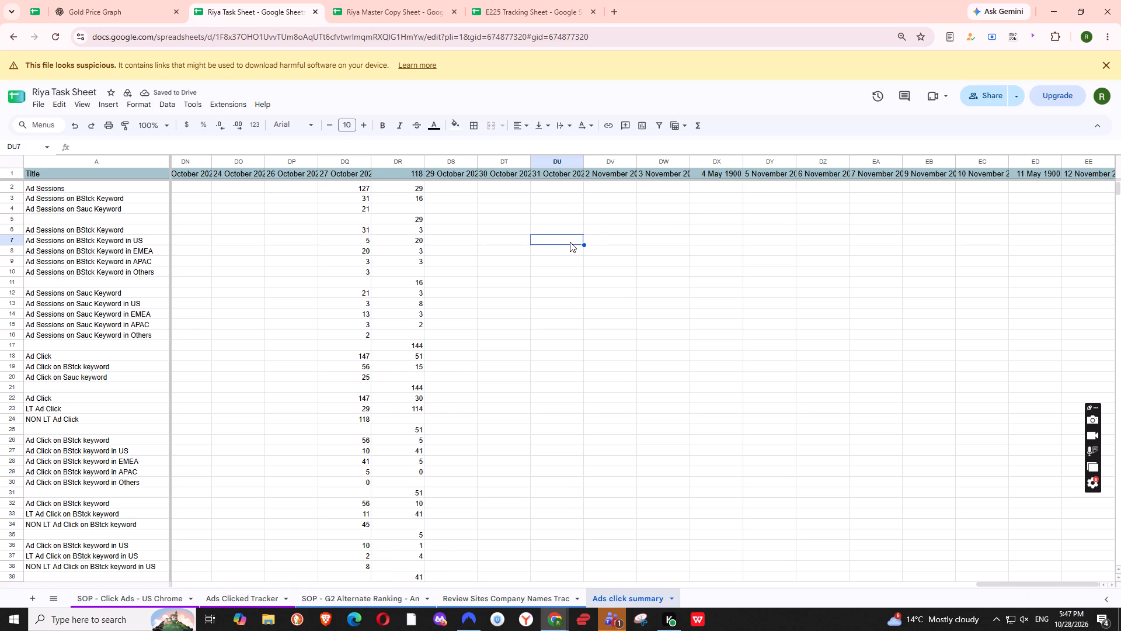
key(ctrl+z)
Paste the copied counts as values only into the 28 October column from the Ad Sessions row down, leaving the date header out.
click(404, 188)
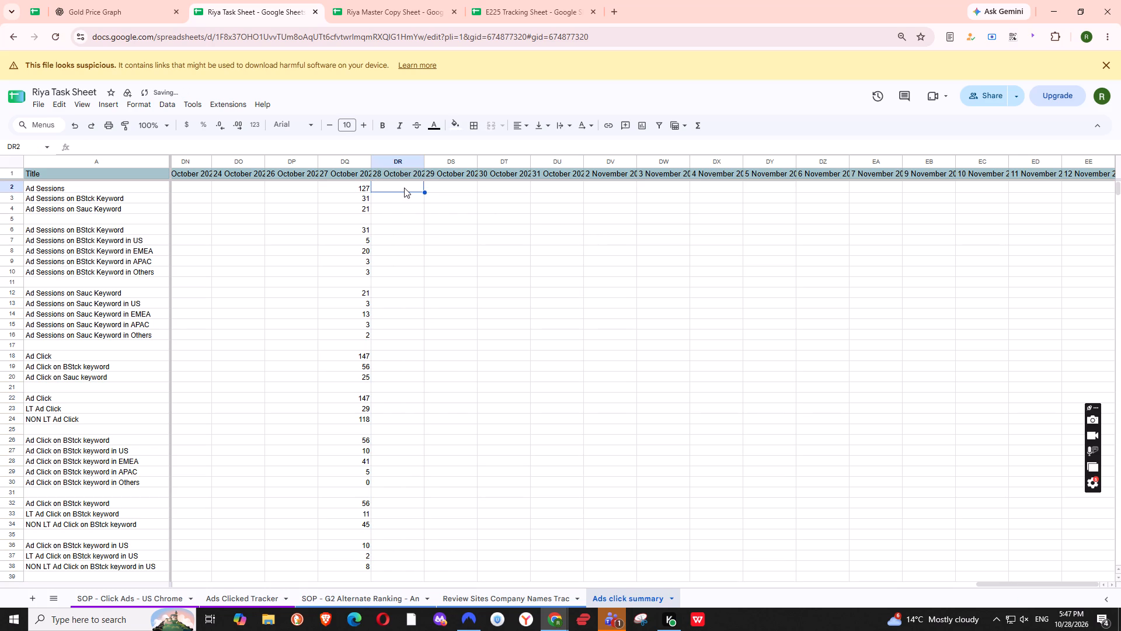
key(ctrl+shift+Down)
key(ctrl+shift+Down)
right_click(404, 188)
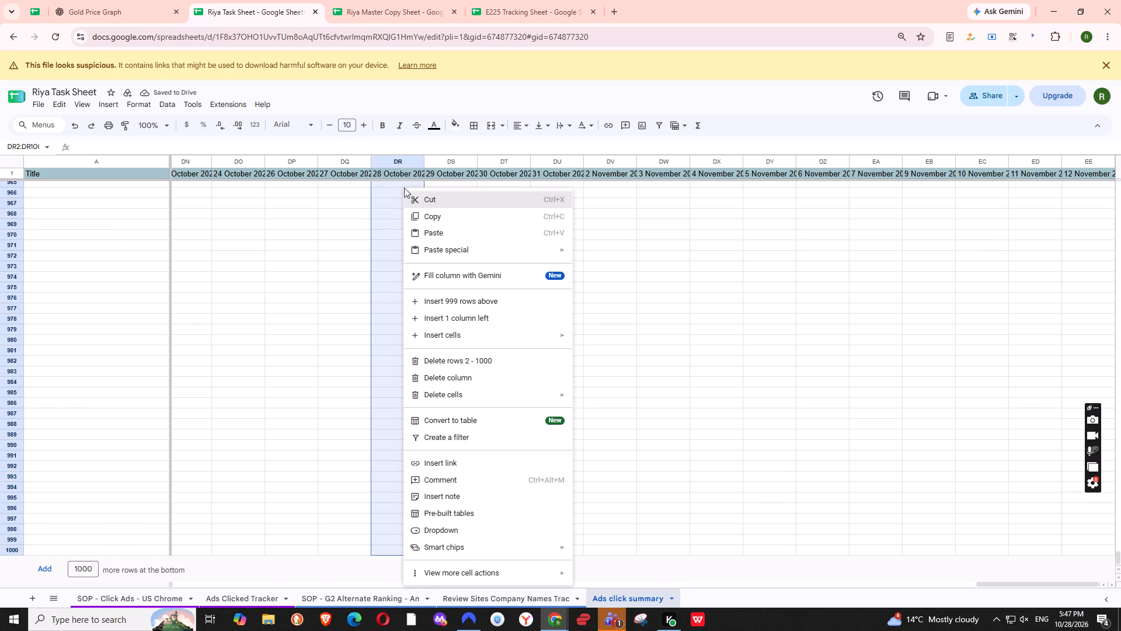
click(596, 252)
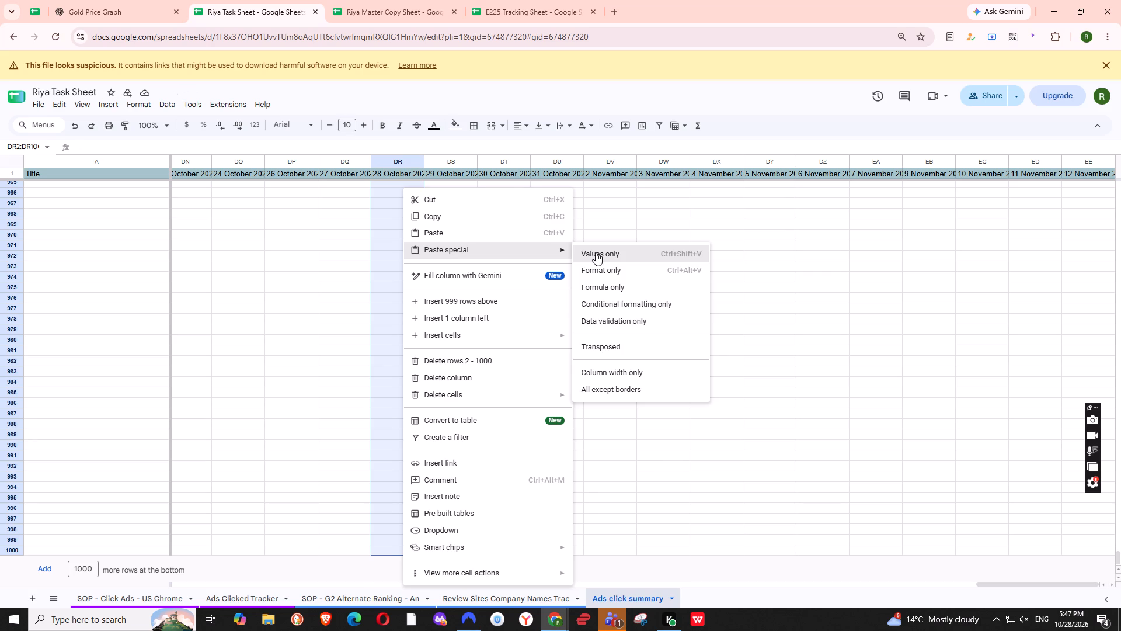
click(618, 300)
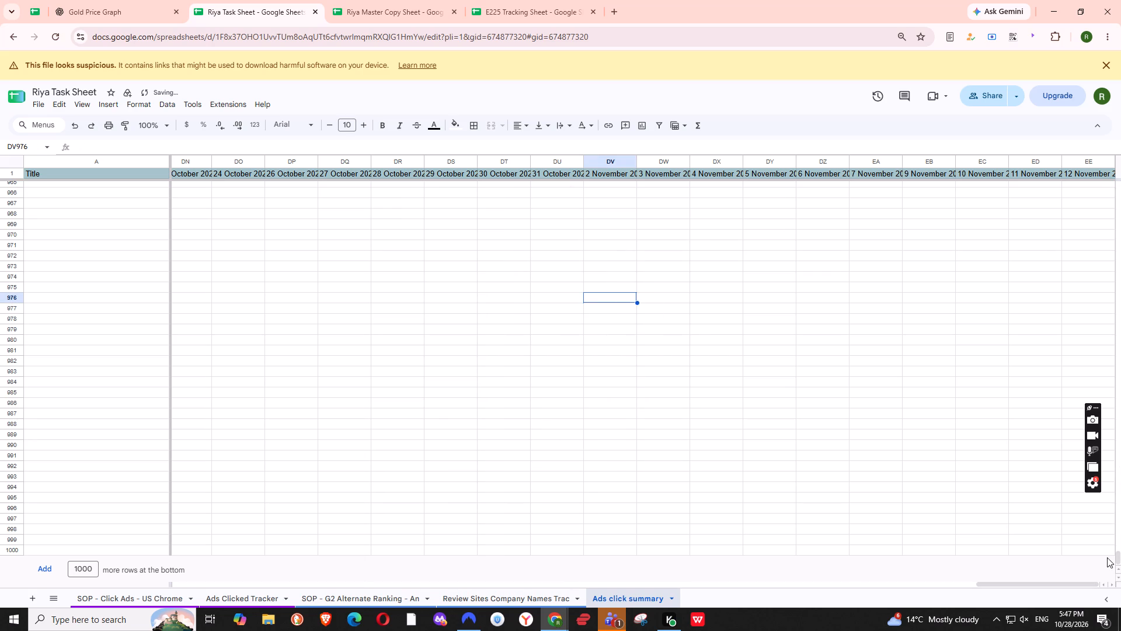
drag(1118, 559, 1119, 120)
click(422, 250)
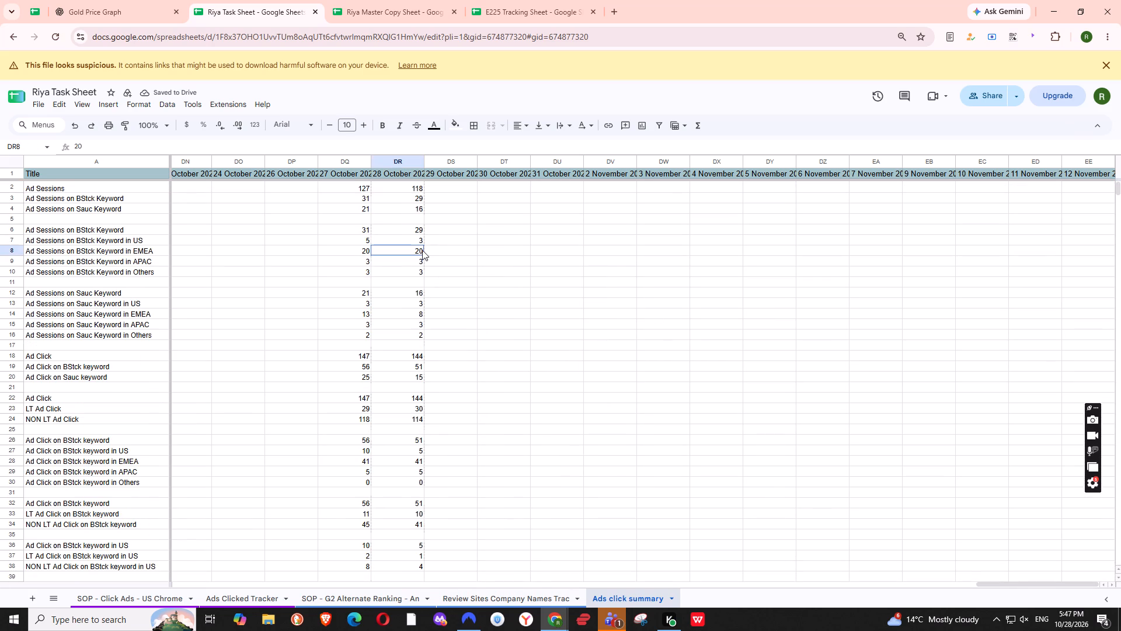
scroll(513, 265, up, 4)
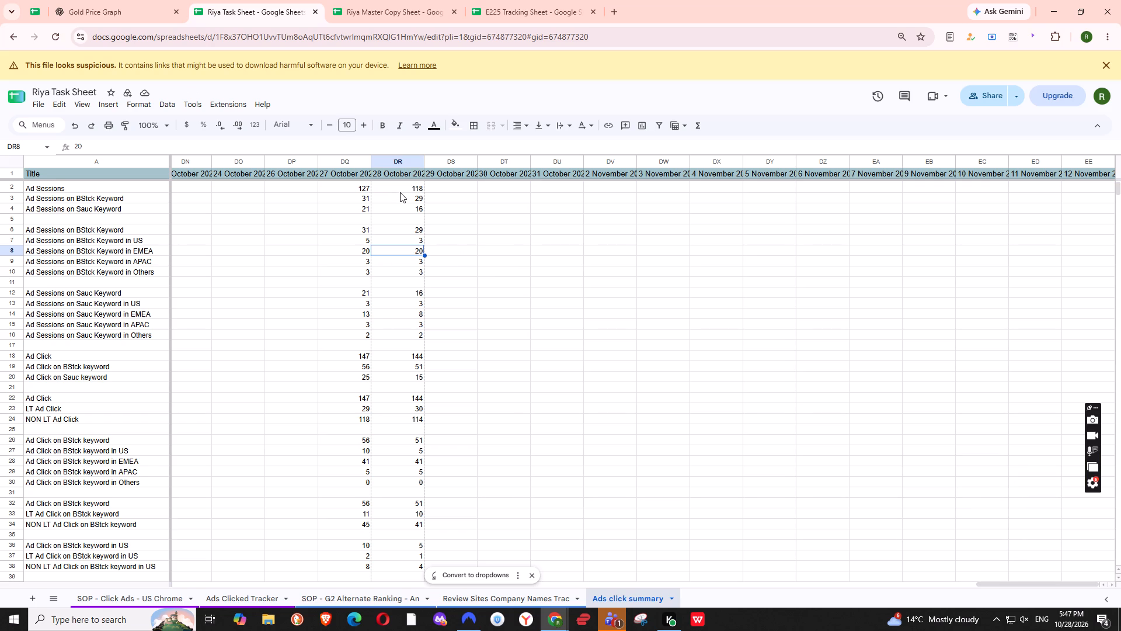
Compare the Task Sheet's 28 October figures with the Master Copy Sheet's Sheet Status counts and the E225 Shift Tracker volumes.
click(544, 2)
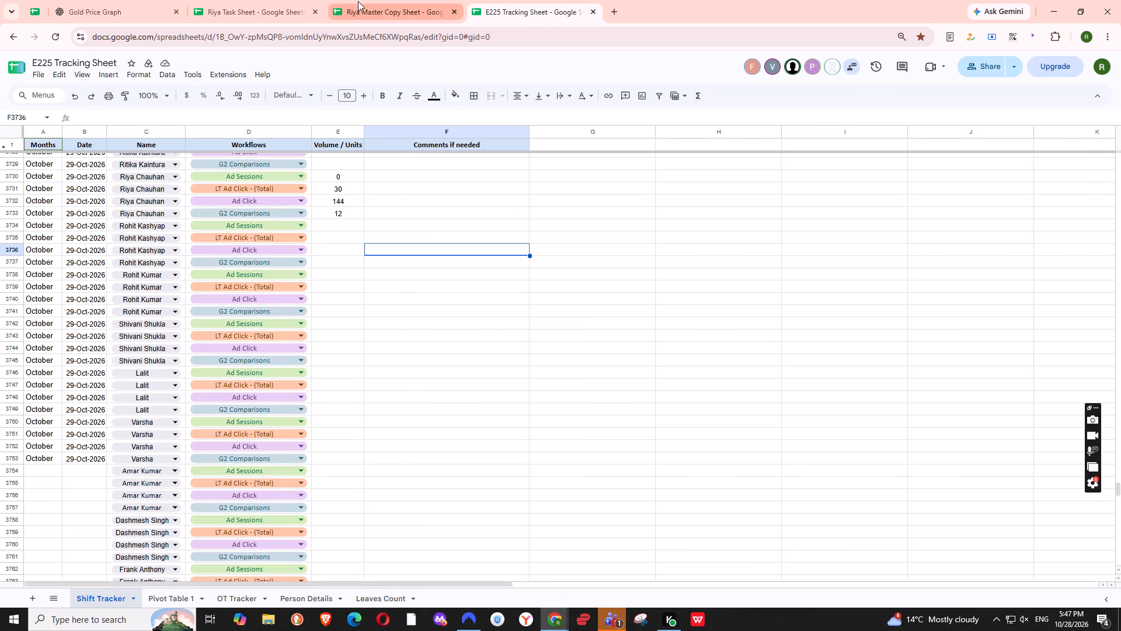
click(358, 1)
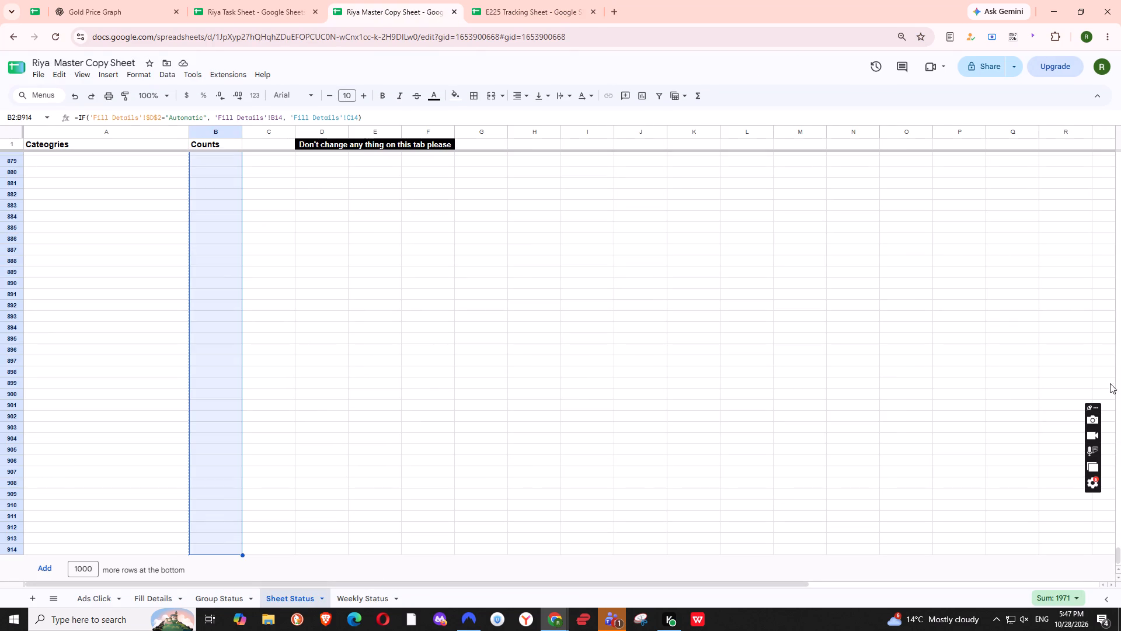
drag(1117, 554, 1054, 137)
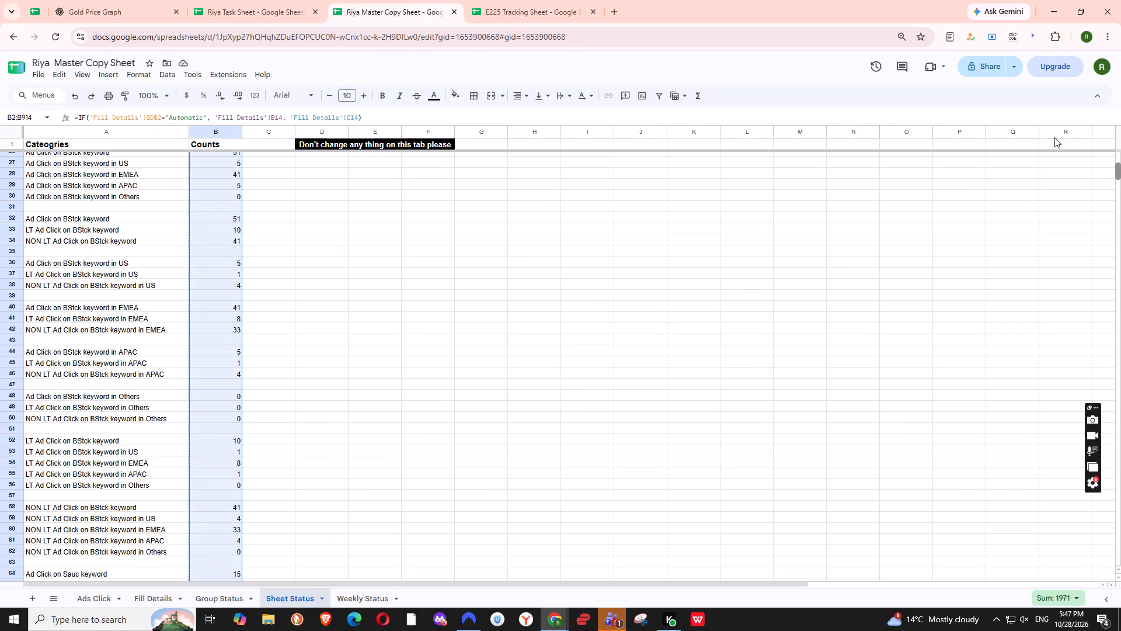
drag(1054, 137, 1047, 105)
click(461, 249)
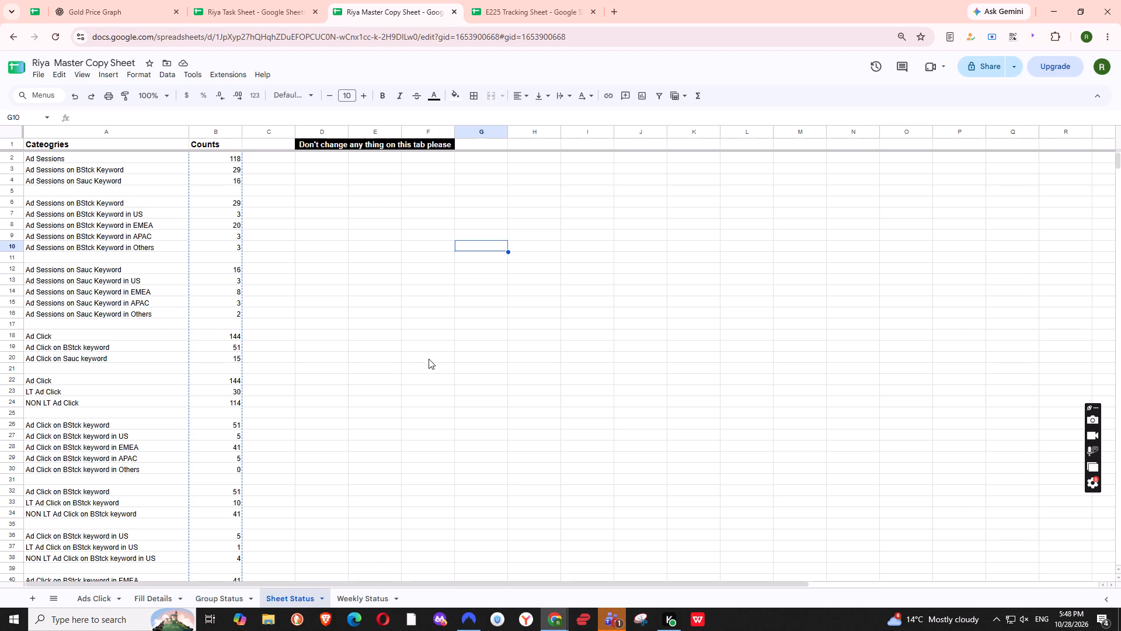
click(432, 377)
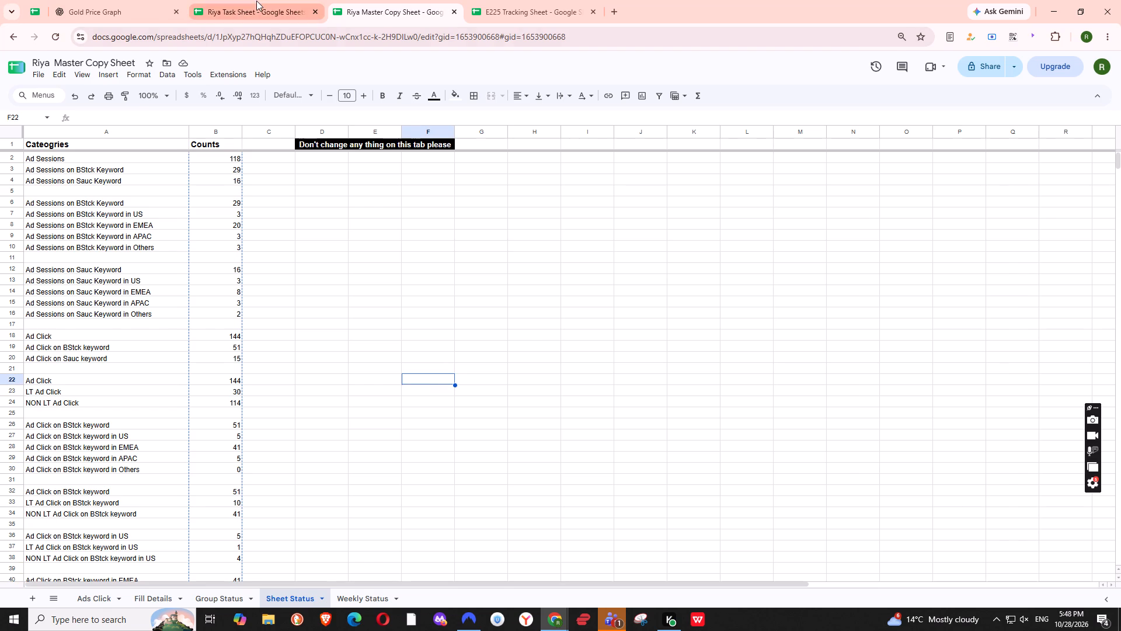
click(256, 1)
click(548, 468)
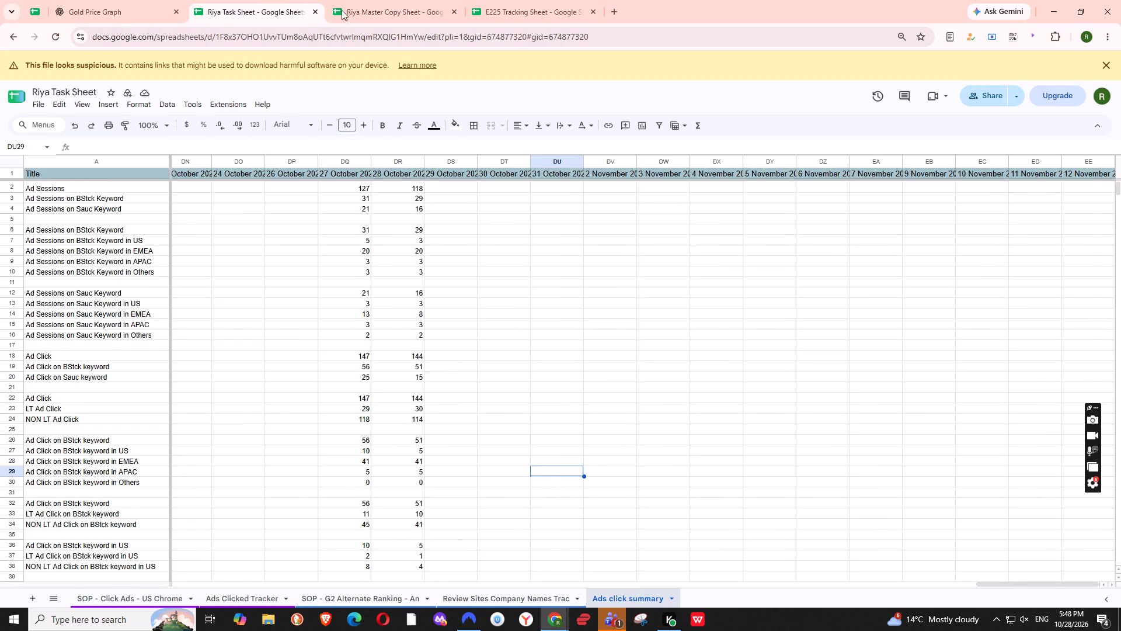
click(356, 10)
click(516, 8)
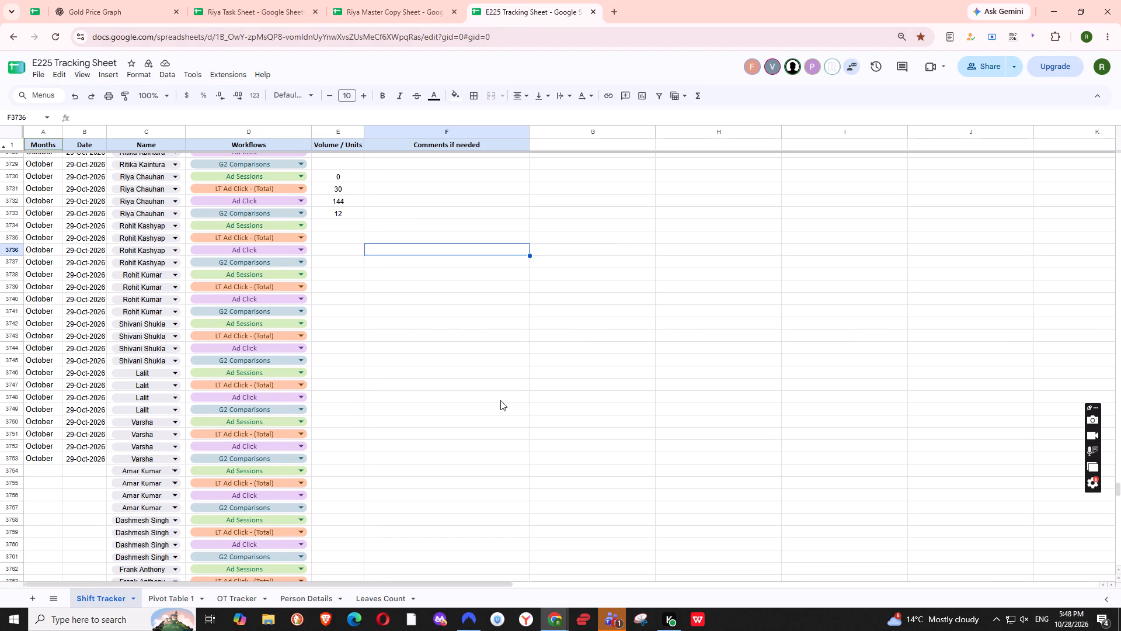
click(500, 400)
Copy the entire 28-Oct-26 column from the Ads Clicked Tracker in Copy of Riya Trial Task Sheet.
click(39, 12)
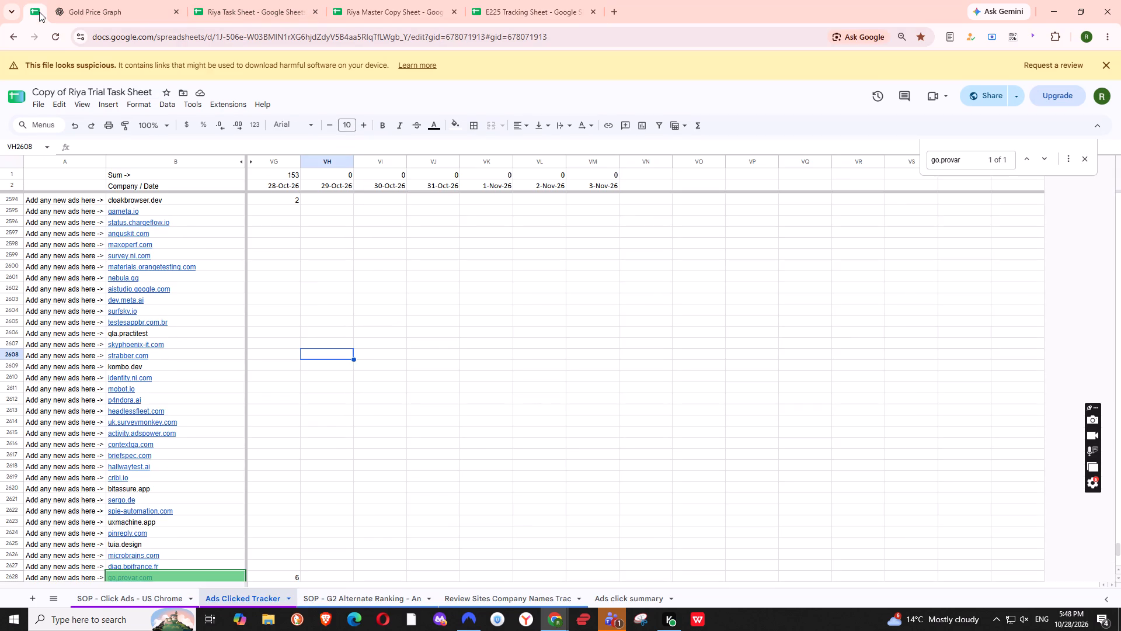
click(407, 310)
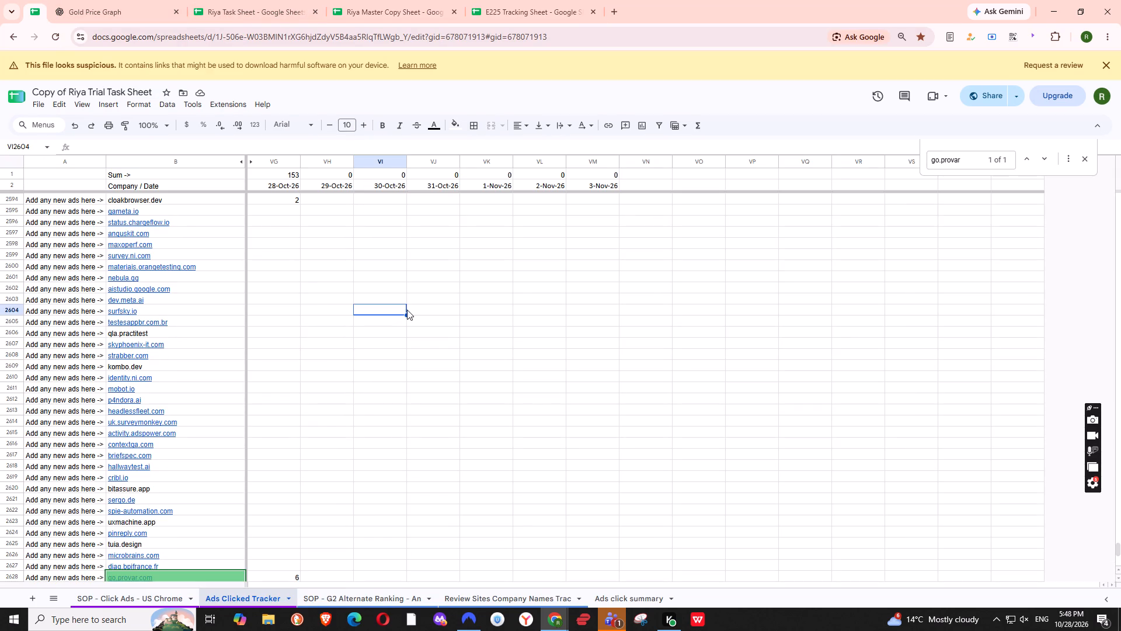
click(273, 163)
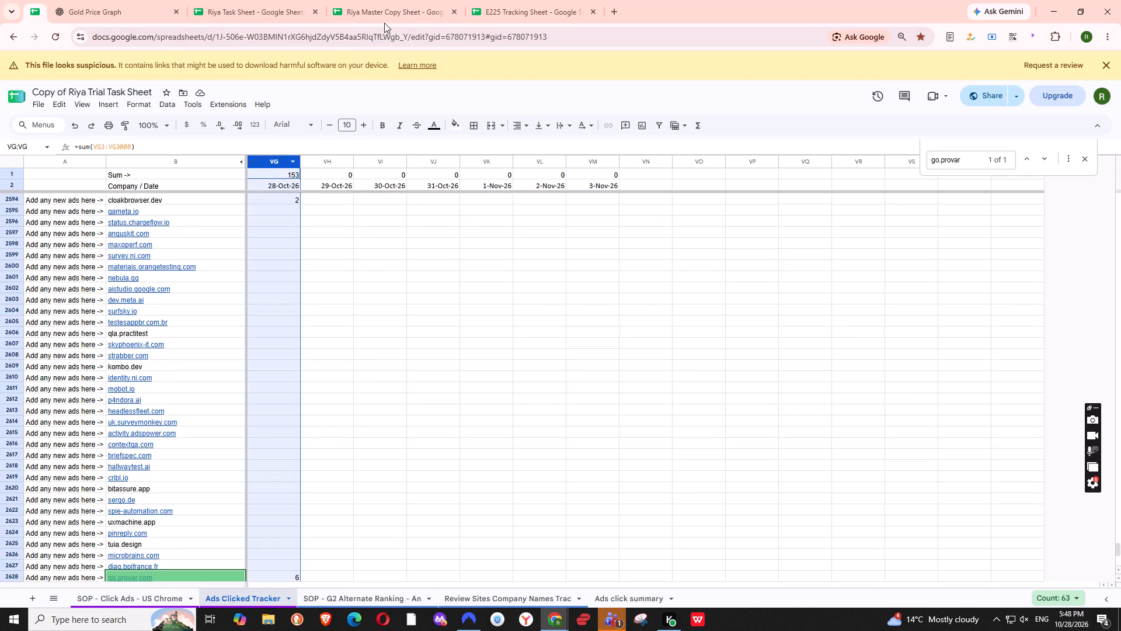
key(ctrl+c)
key(ctrl+c)
key(ctrl+c)
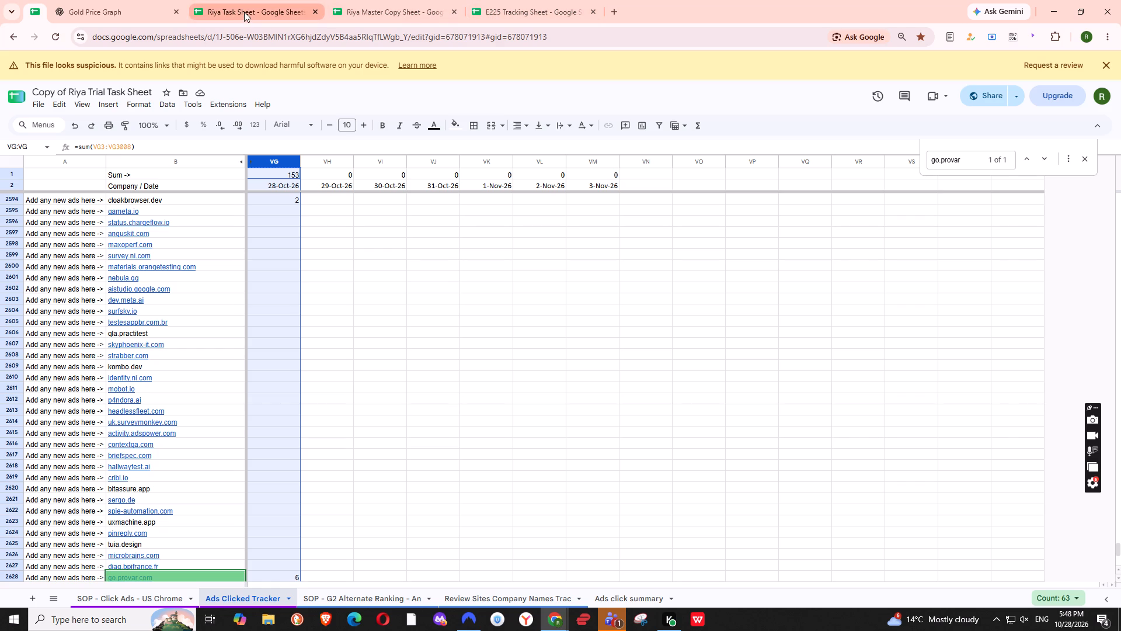
Switch to the Riya Task Sheet and open its Ads Clicked Tracker sheet.
click(244, 12)
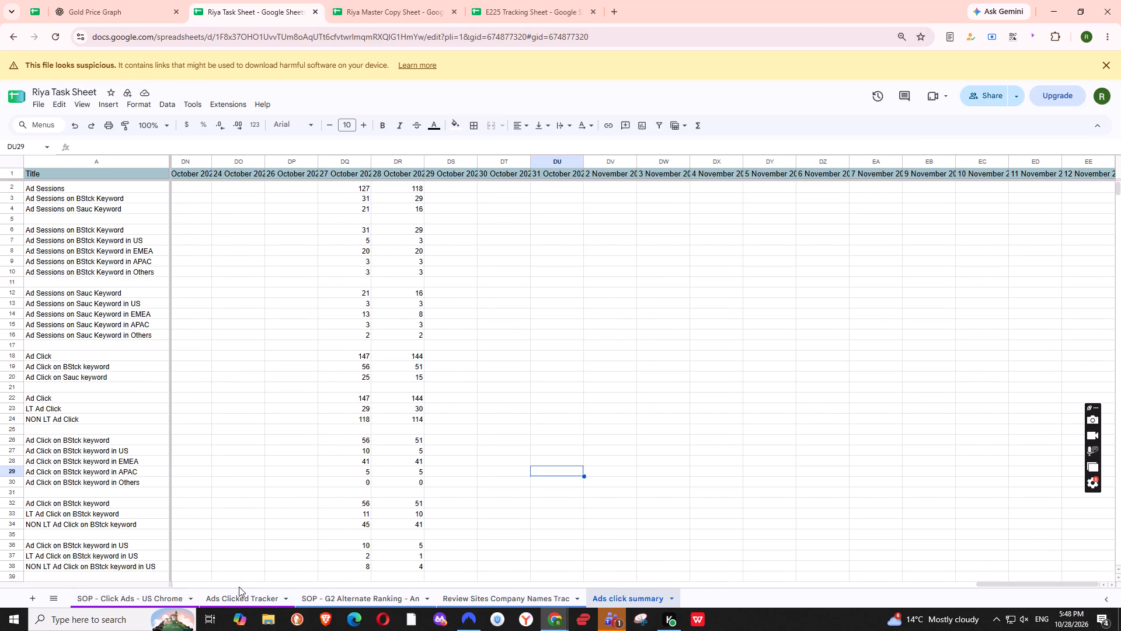
click(239, 587)
click(575, 170)
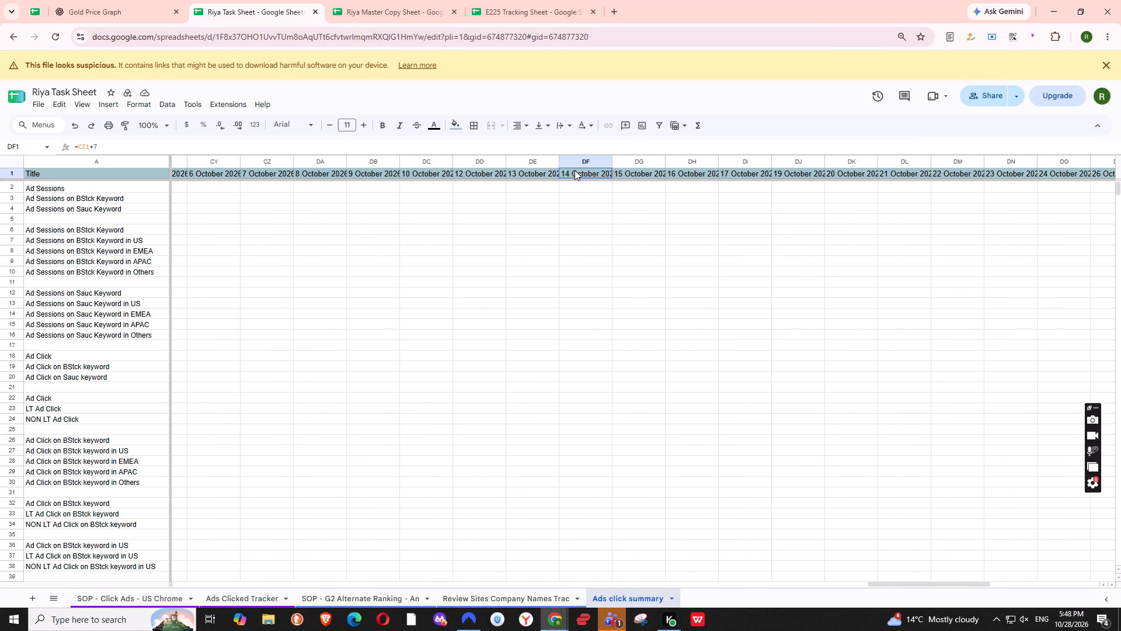
click(1058, 176)
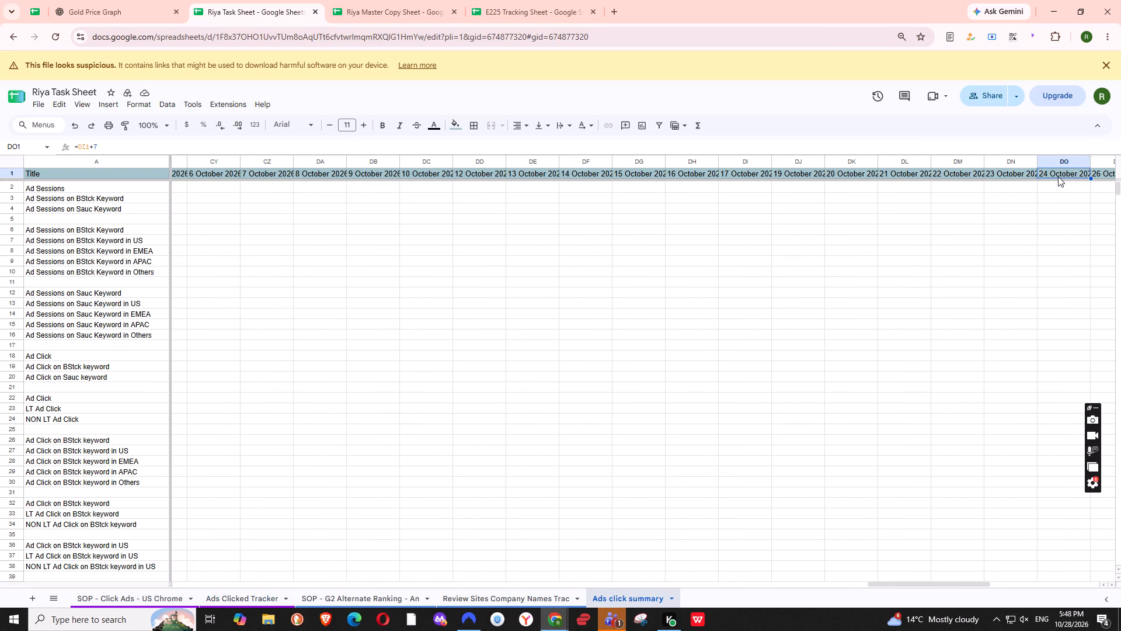
key(ctrl+Right)
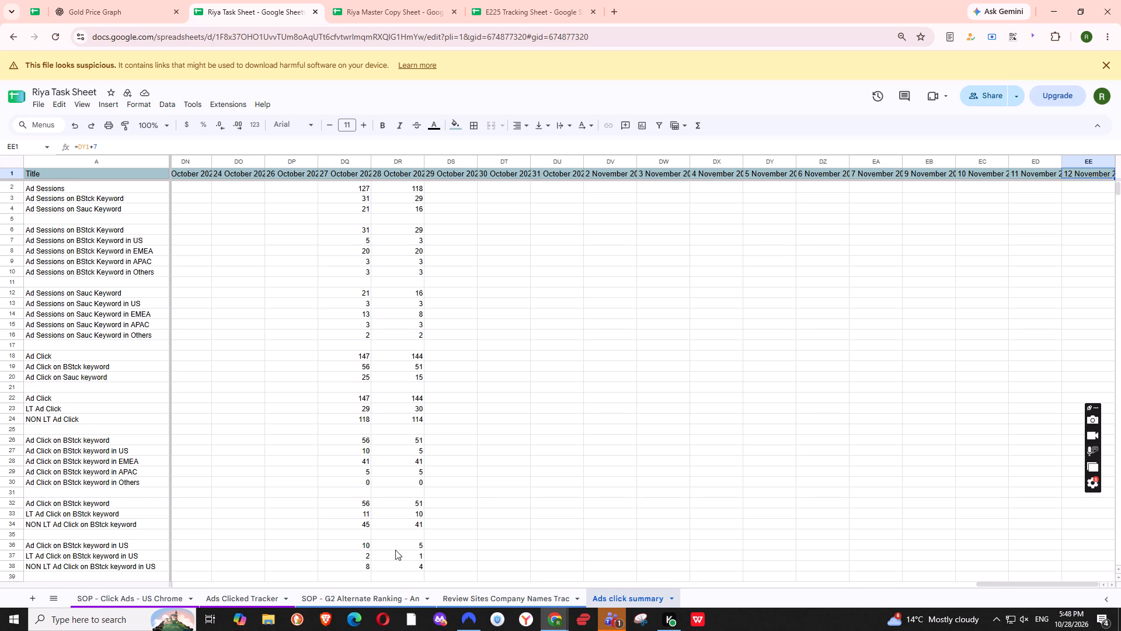
click(242, 593)
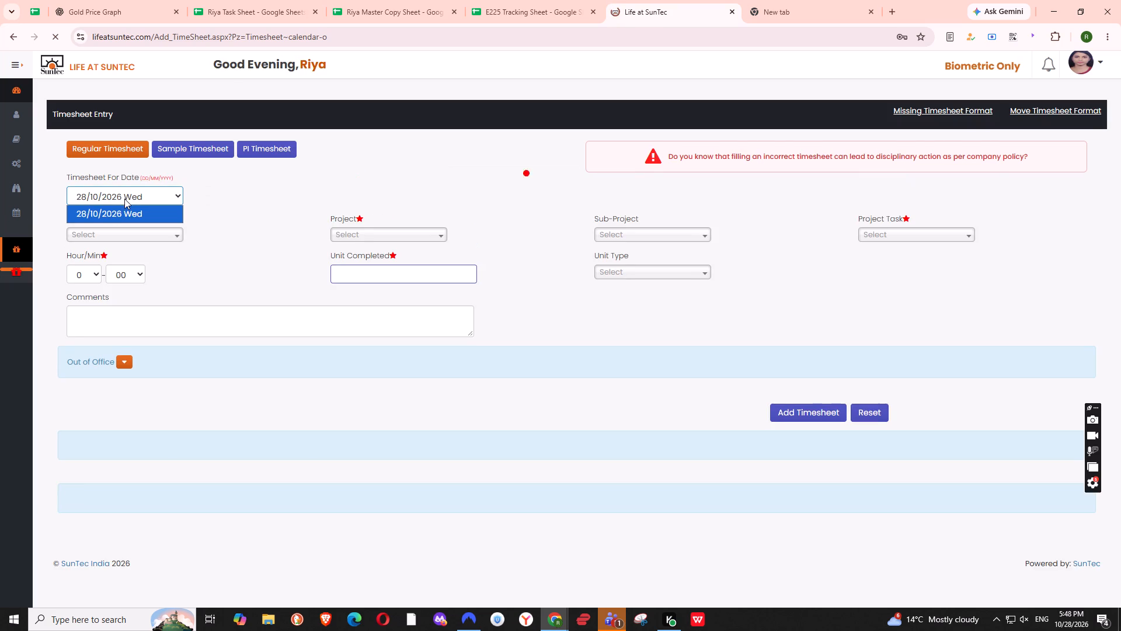
Fill the 28/10/2026 timesheet entry with client code E225, 156 units completed, project E225-NM030 and project task Google Ads Click.
click(176, 237)
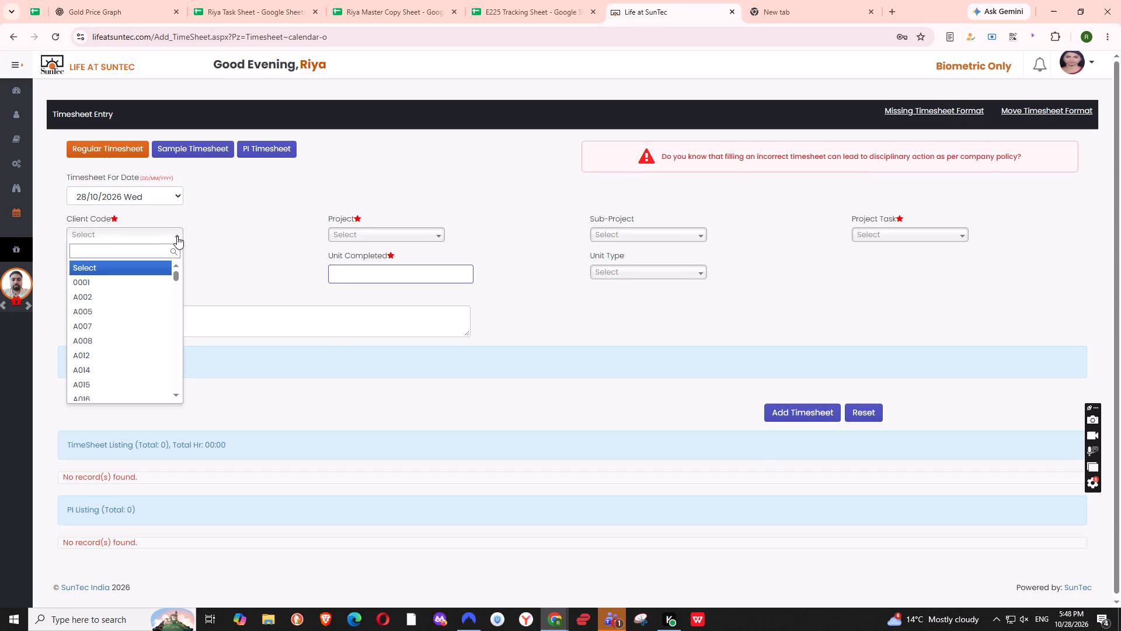
text(e2)
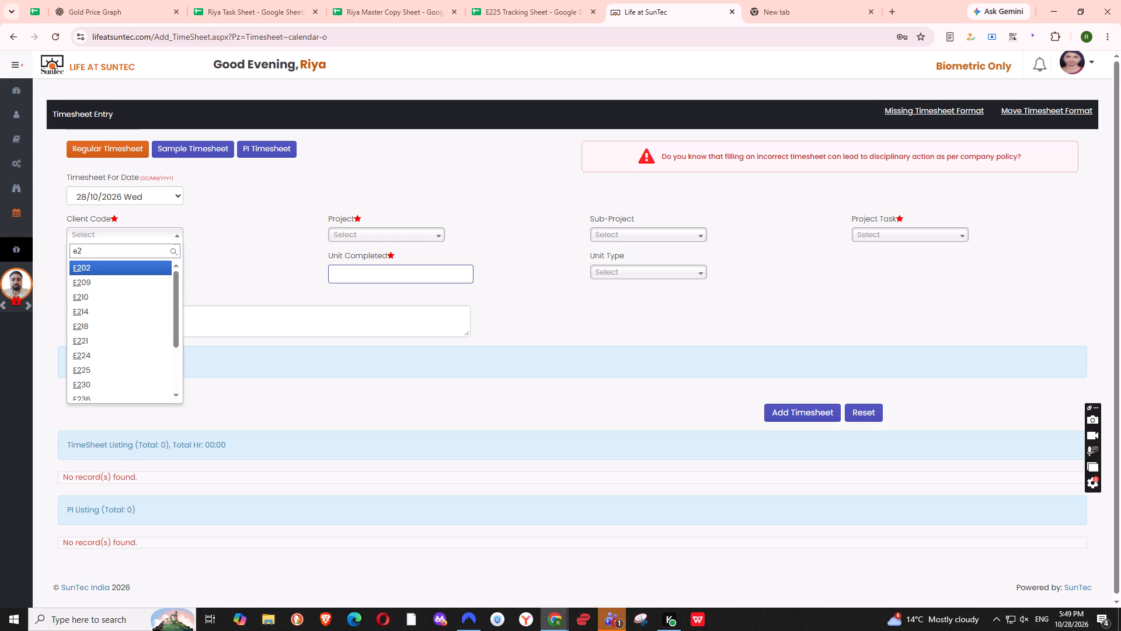
text(25)
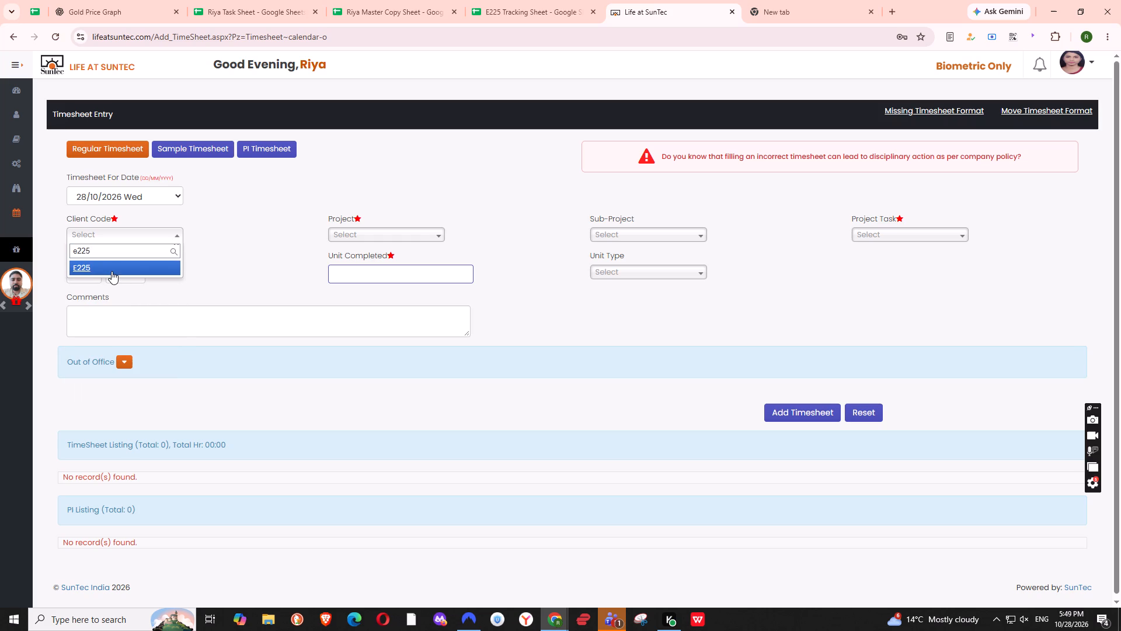
click(113, 270)
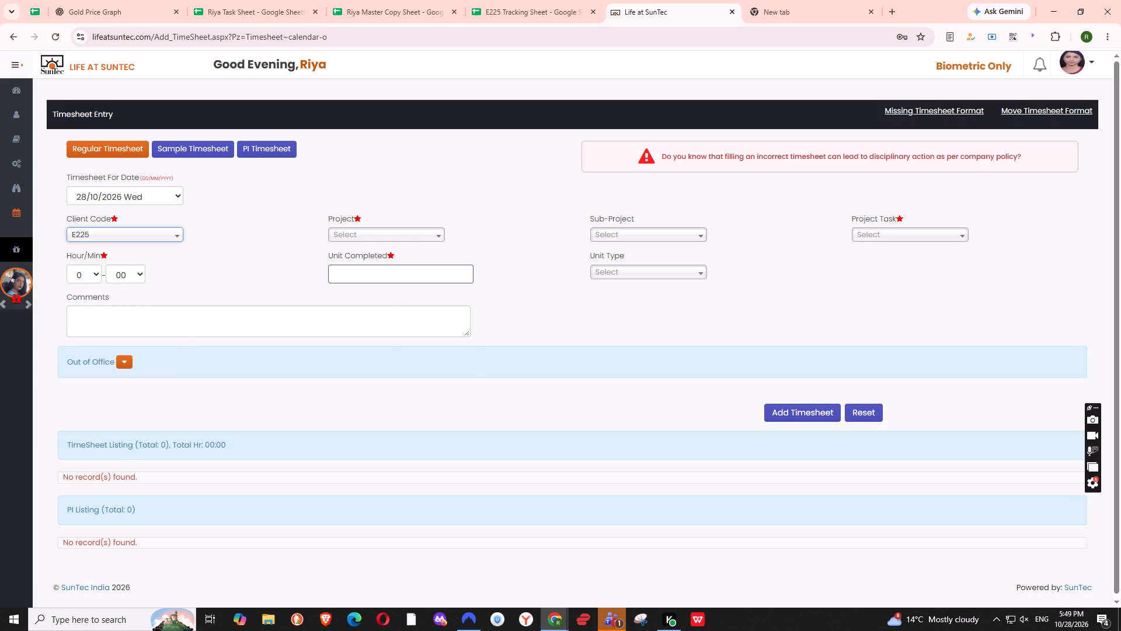
click(374, 270)
text(156)
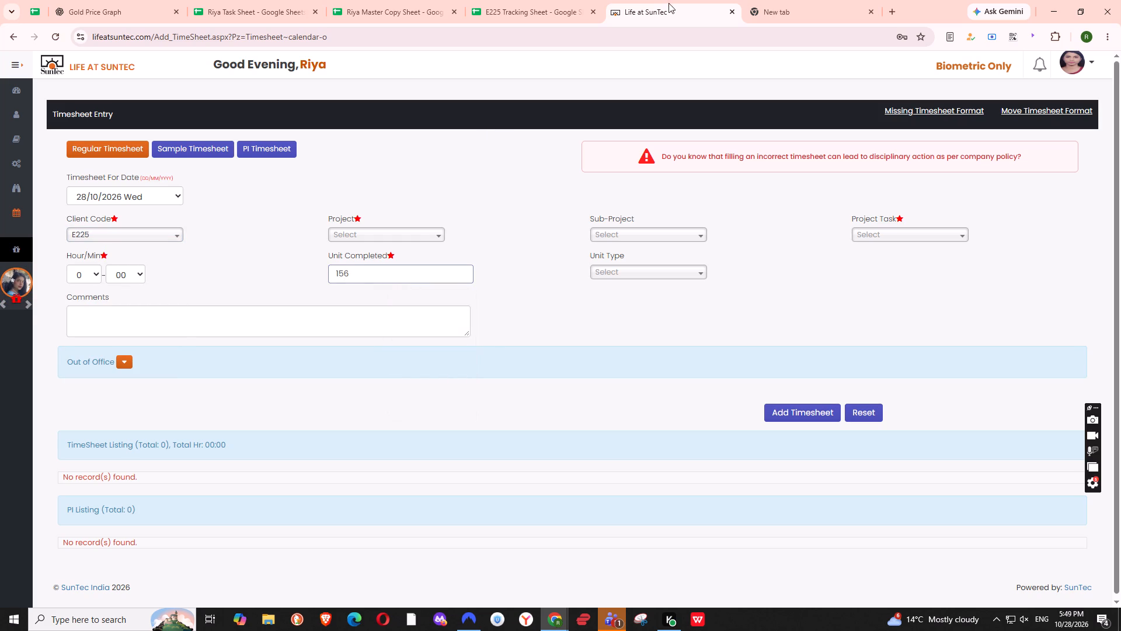
click(423, 237)
click(403, 282)
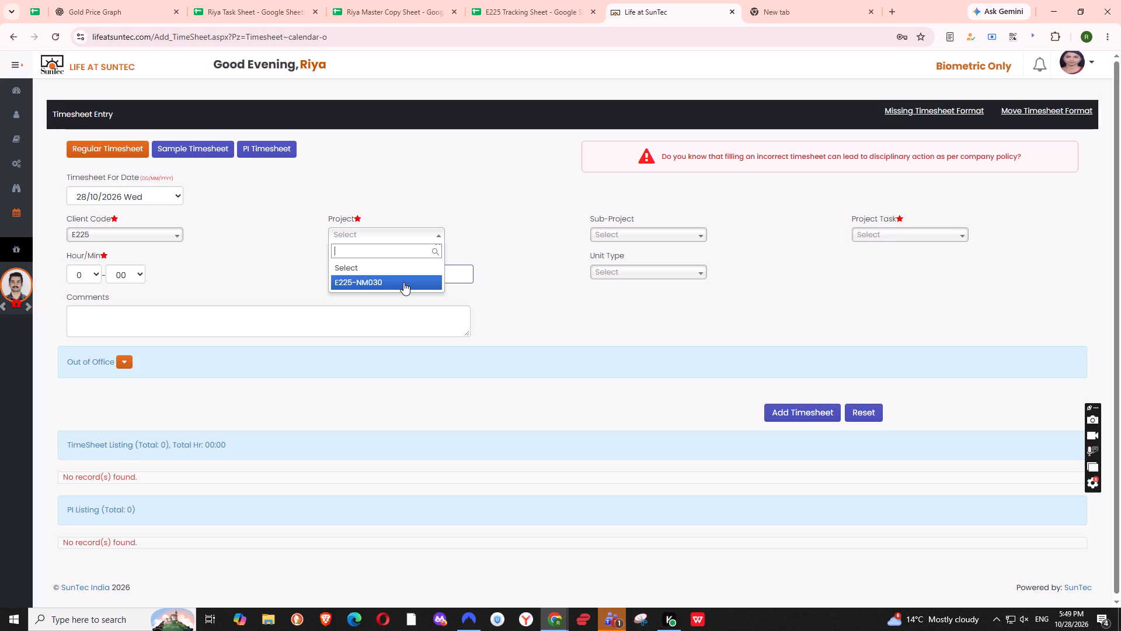
click(403, 282)
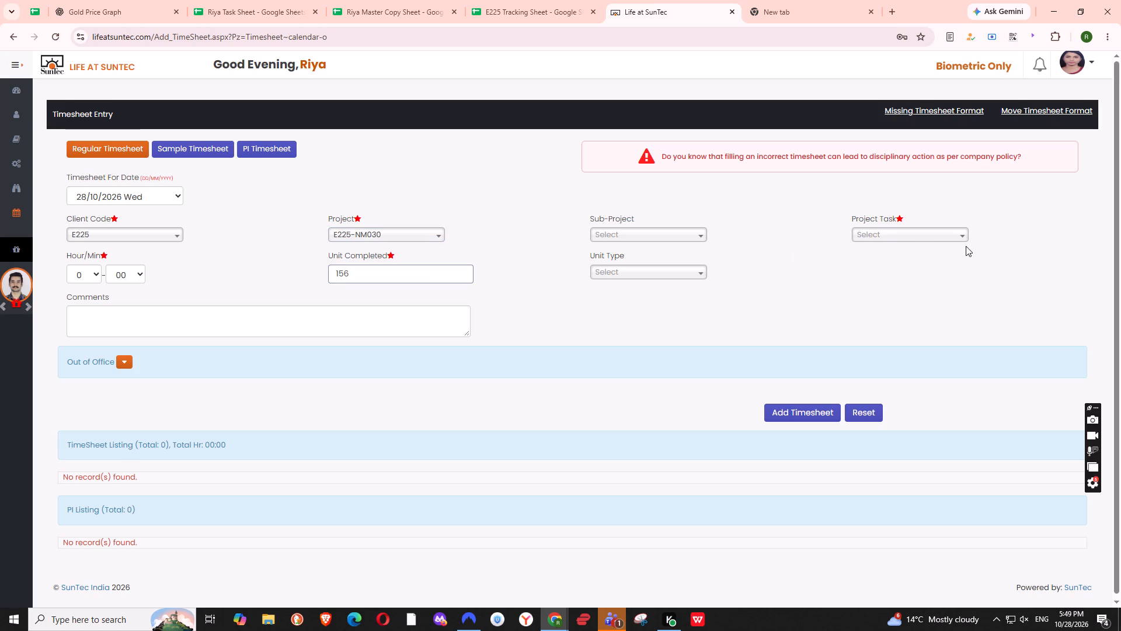
click(903, 233)
text(ads)
click(877, 264)
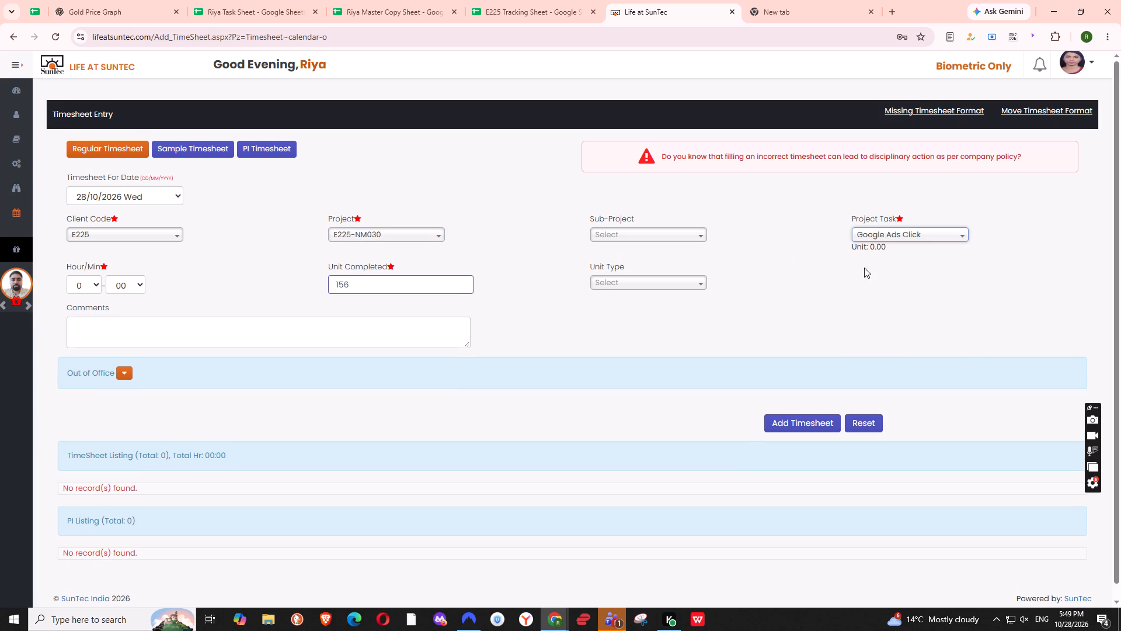
Set the time spent to 8 hours, enter the comment "ads 144 g2 12" and add the entry to the timesheet.
click(85, 285)
click(79, 440)
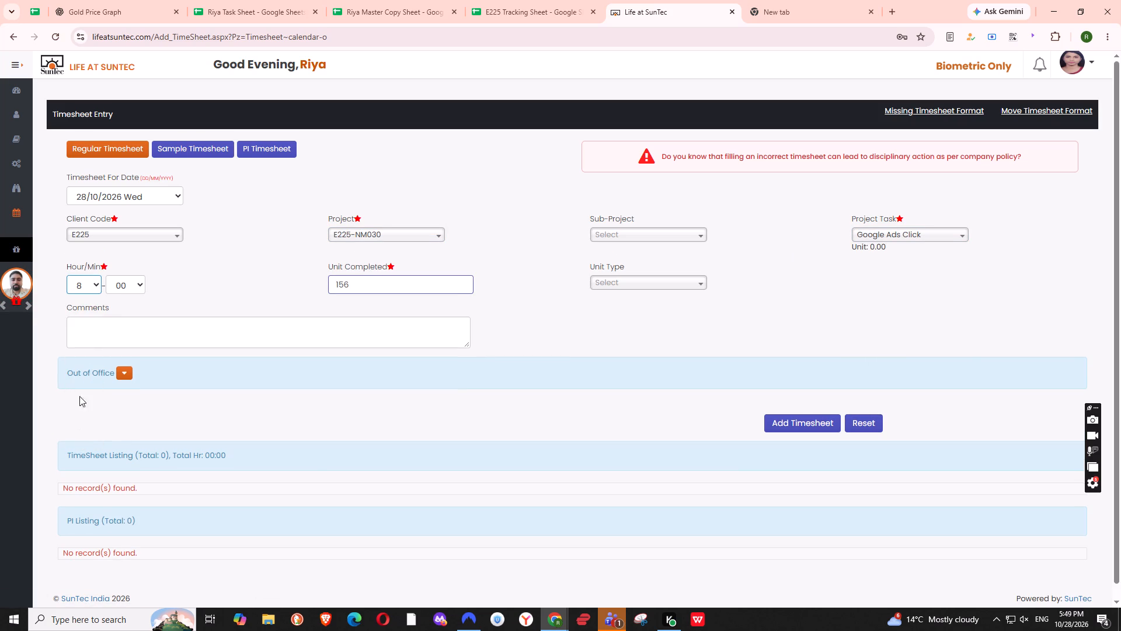
click(97, 329)
text(ads)
key(space)
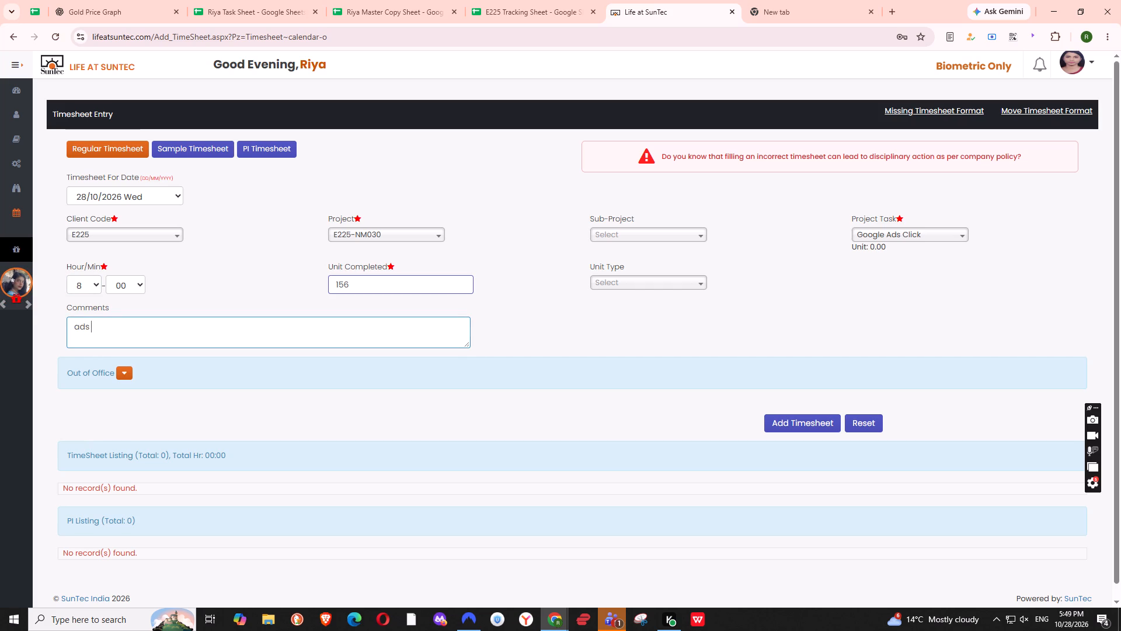
text(144 g2 12)
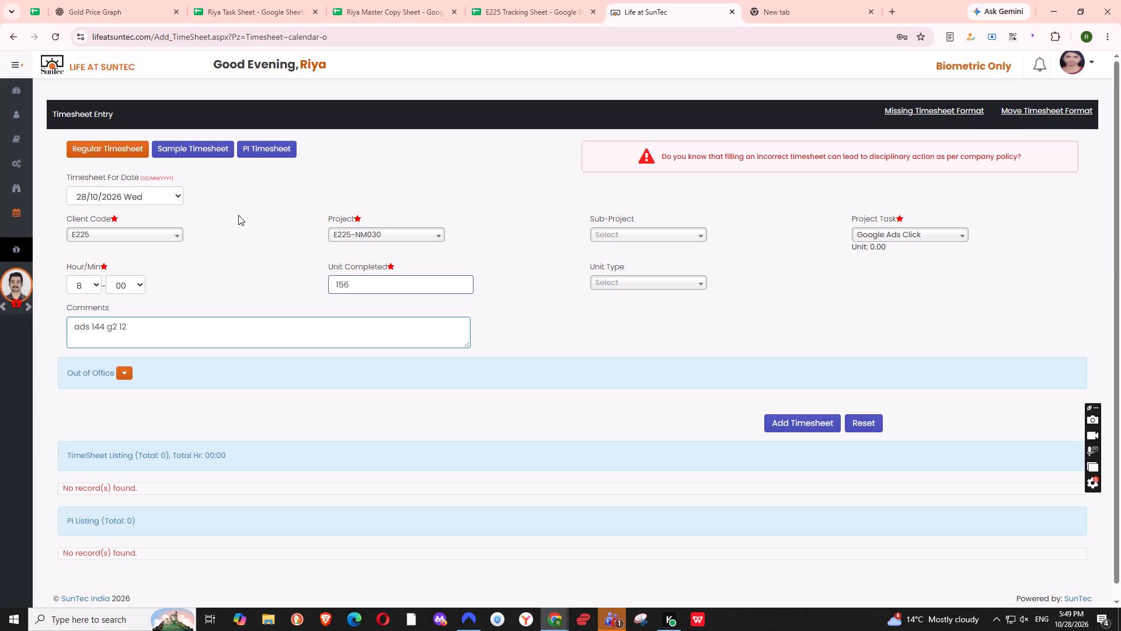
click(810, 424)
Submit the final save of the 28-Oct-2026 timesheet.
scroll(810, 424, down, 4)
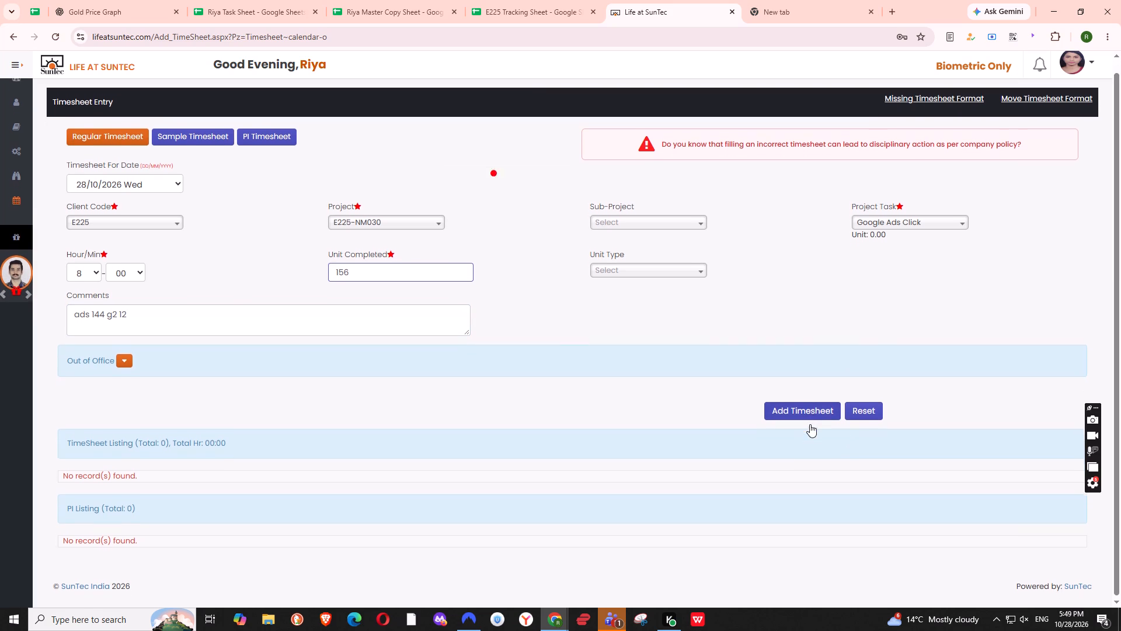
scroll(814, 383, down, 9)
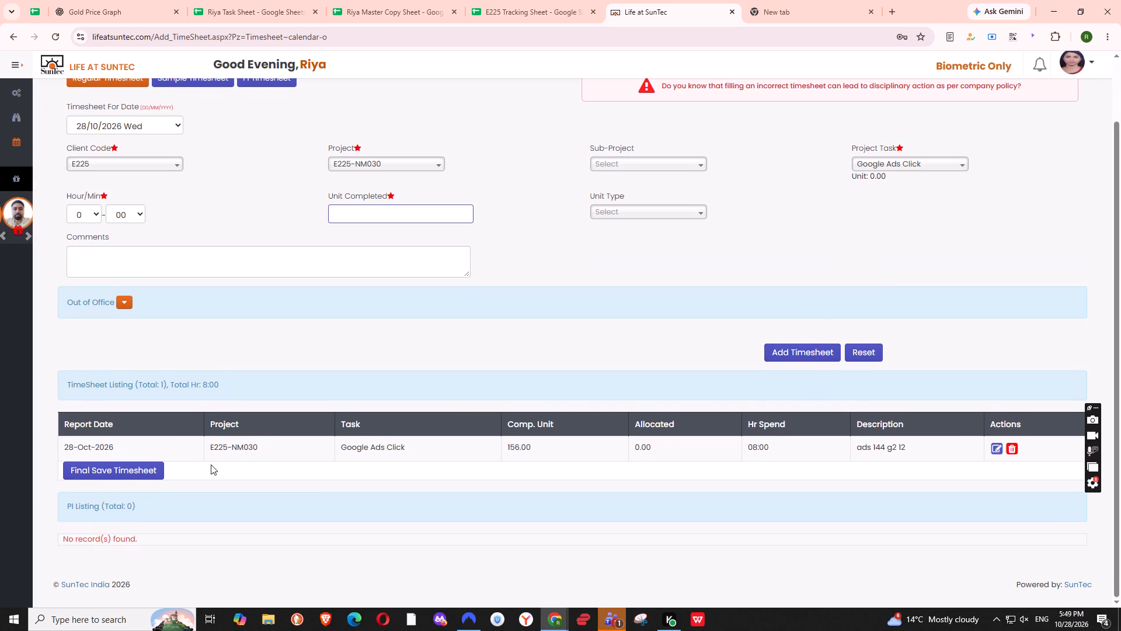
click(100, 474)
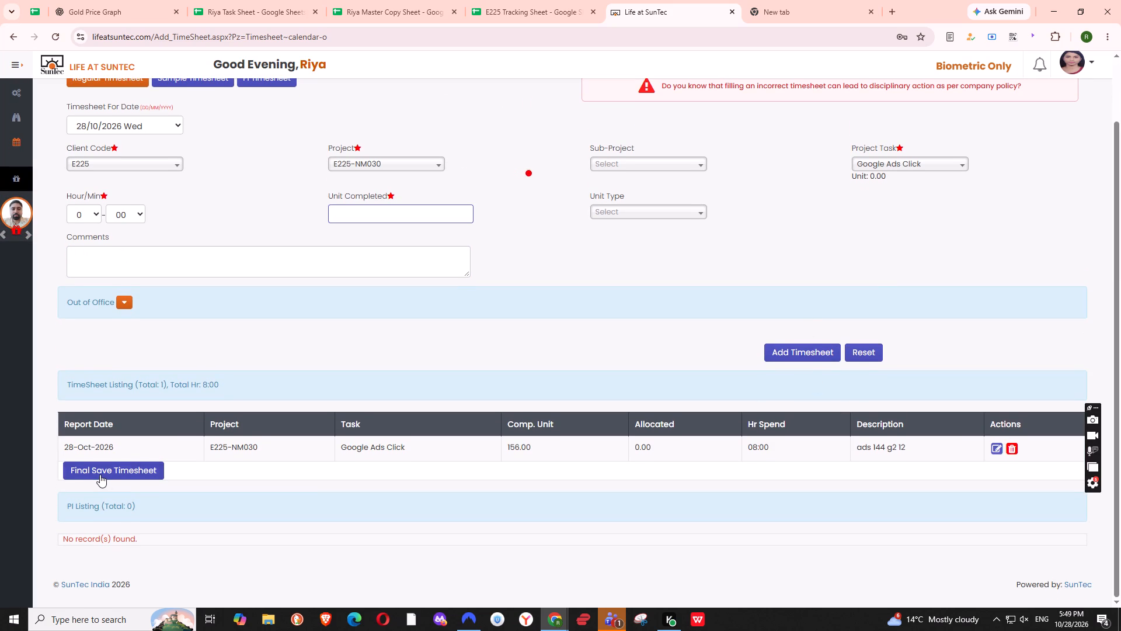
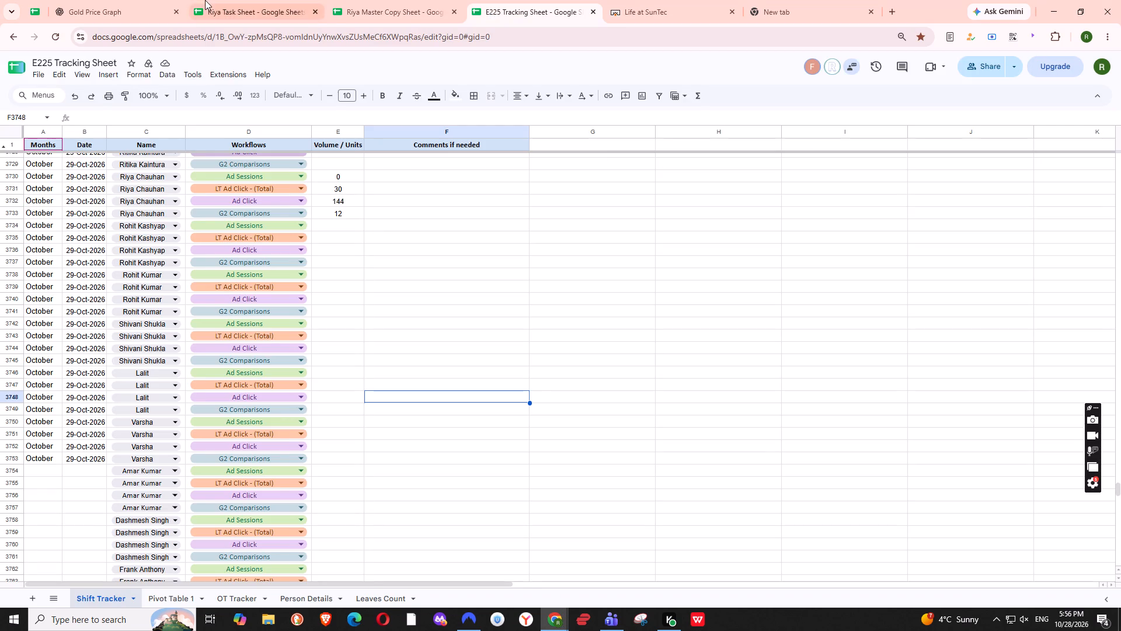
Paste the copied group status into the 28-Oct-2026 column of the Riya Master Copy Sheet's Weekly Status sheet, starting at C2.
click(33, 14)
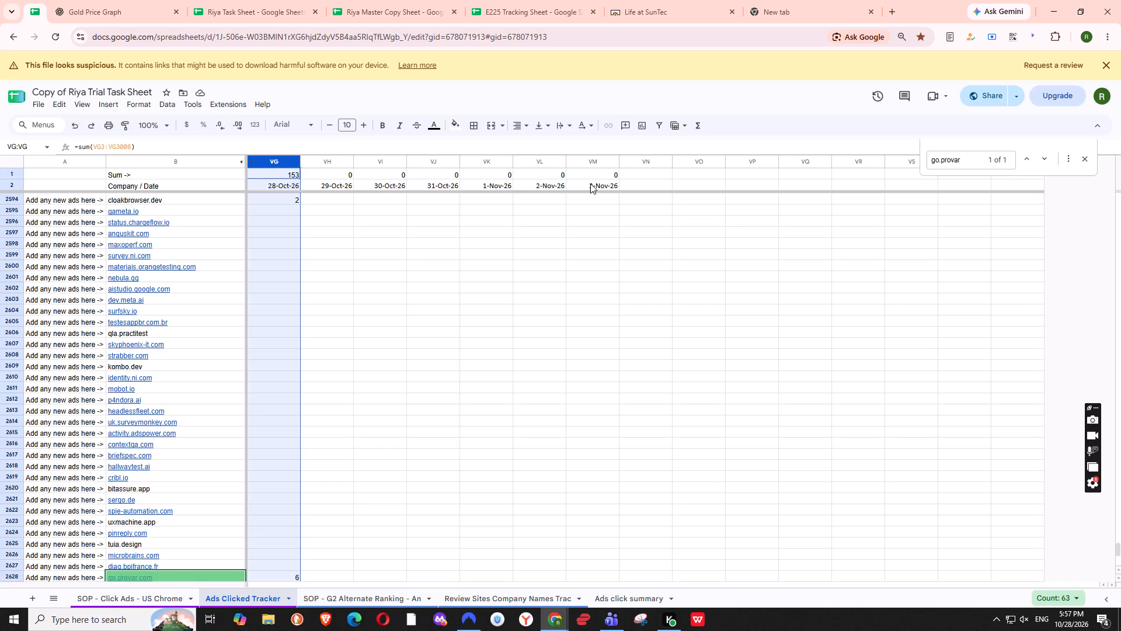
click(361, 7)
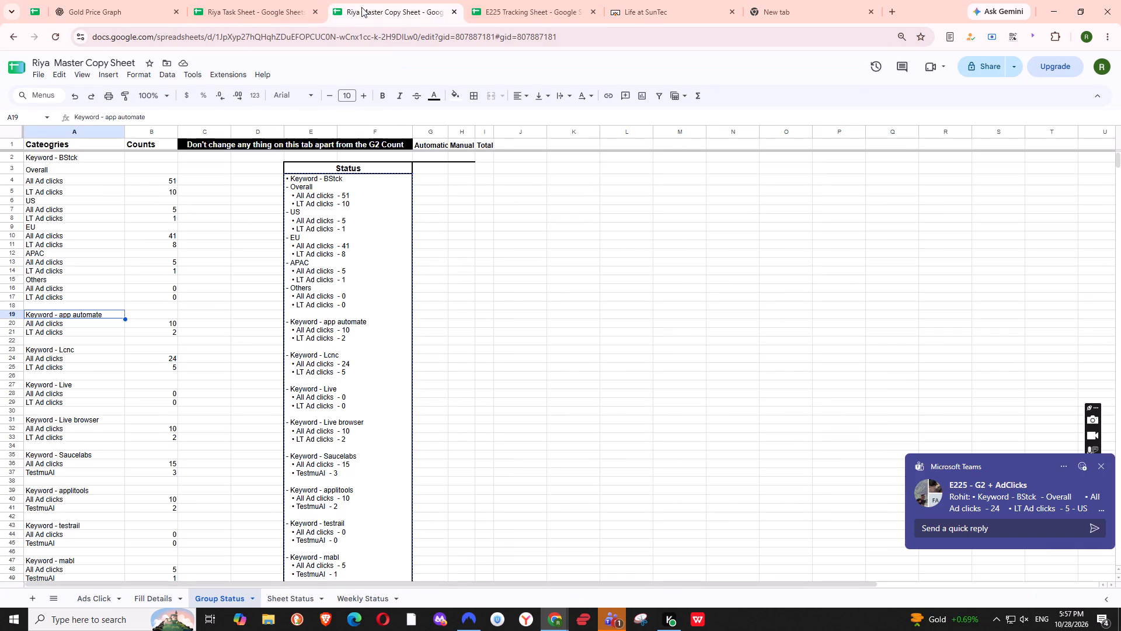
click(301, 597)
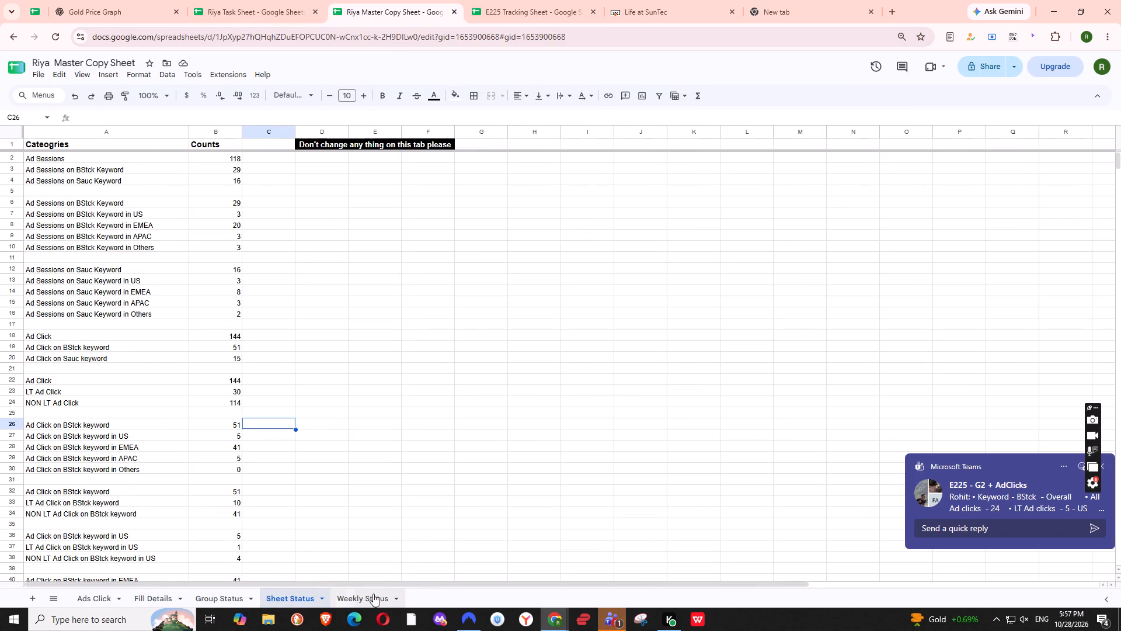
click(370, 595)
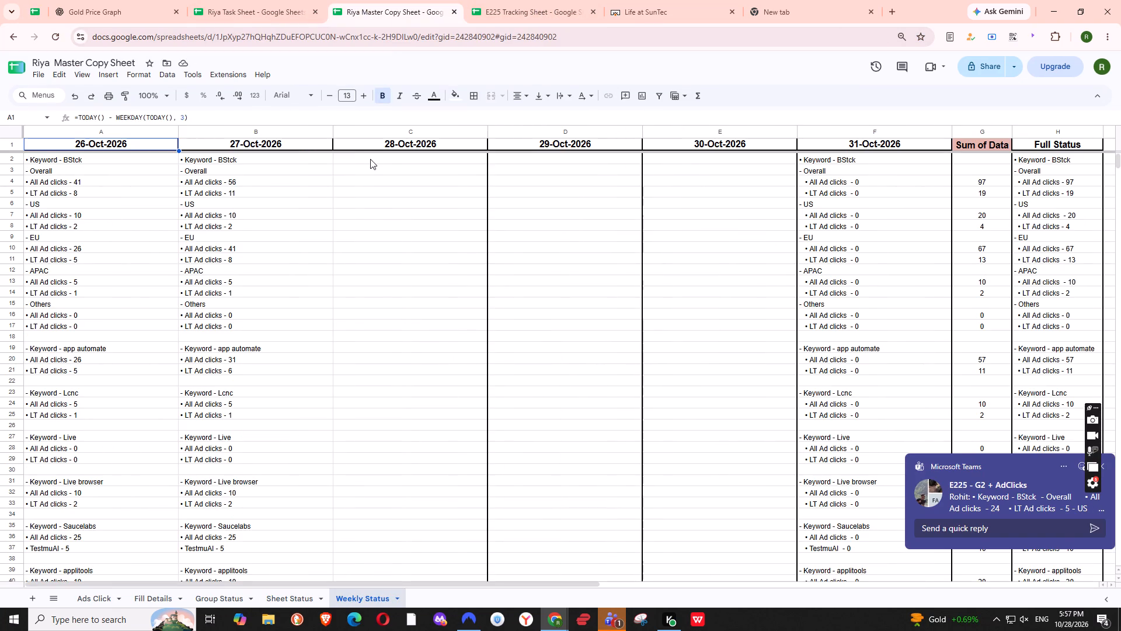
click(370, 159)
scroll(379, 179, up, 5)
key(ctrl+v)
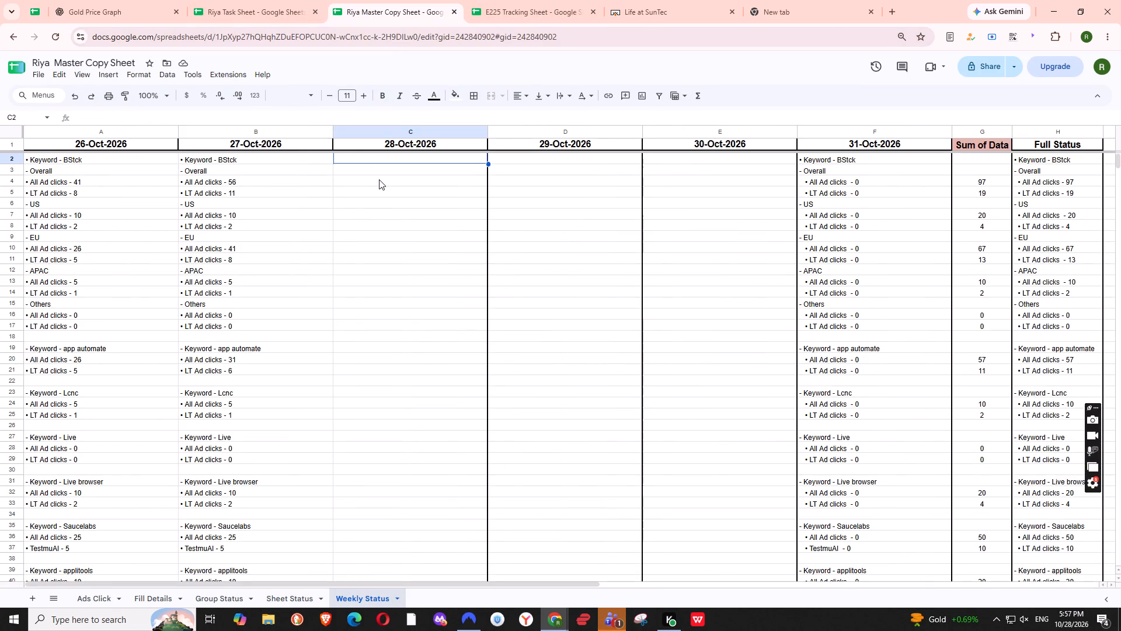
click(608, 315)
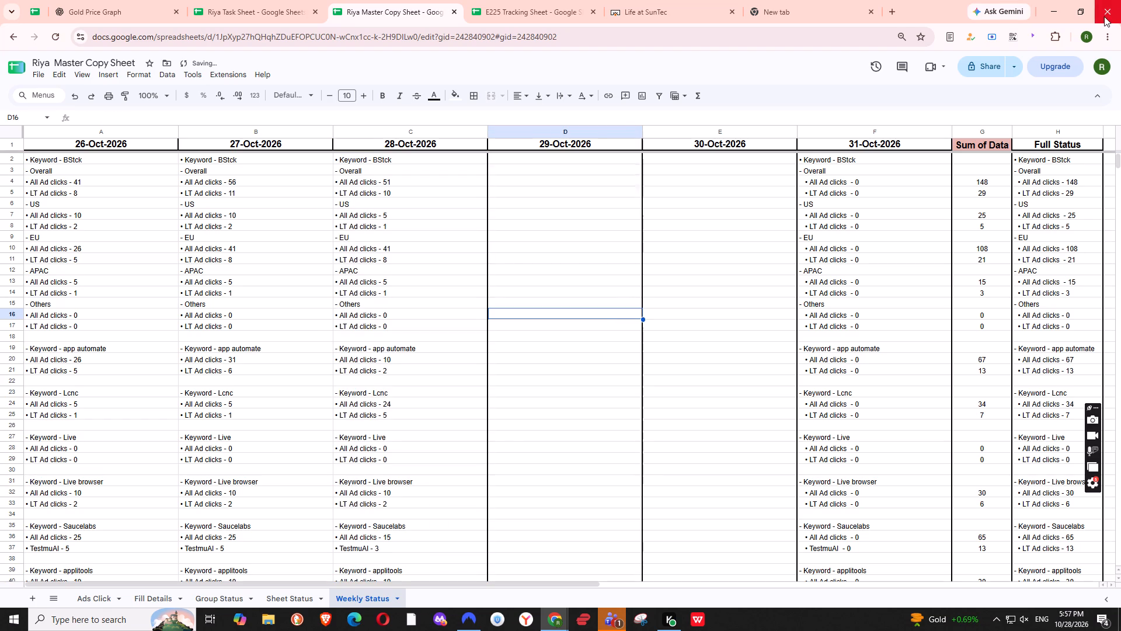
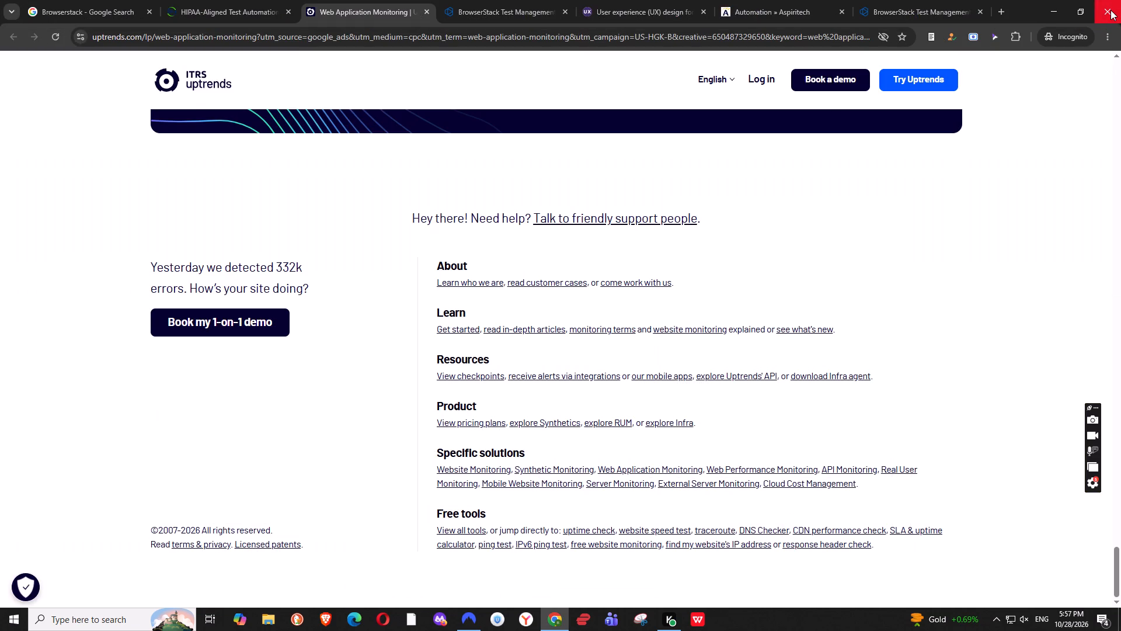
Close the incognito browser window holding the BrowserStack search and the opened ad landing pages.
double_click(1110, 10)
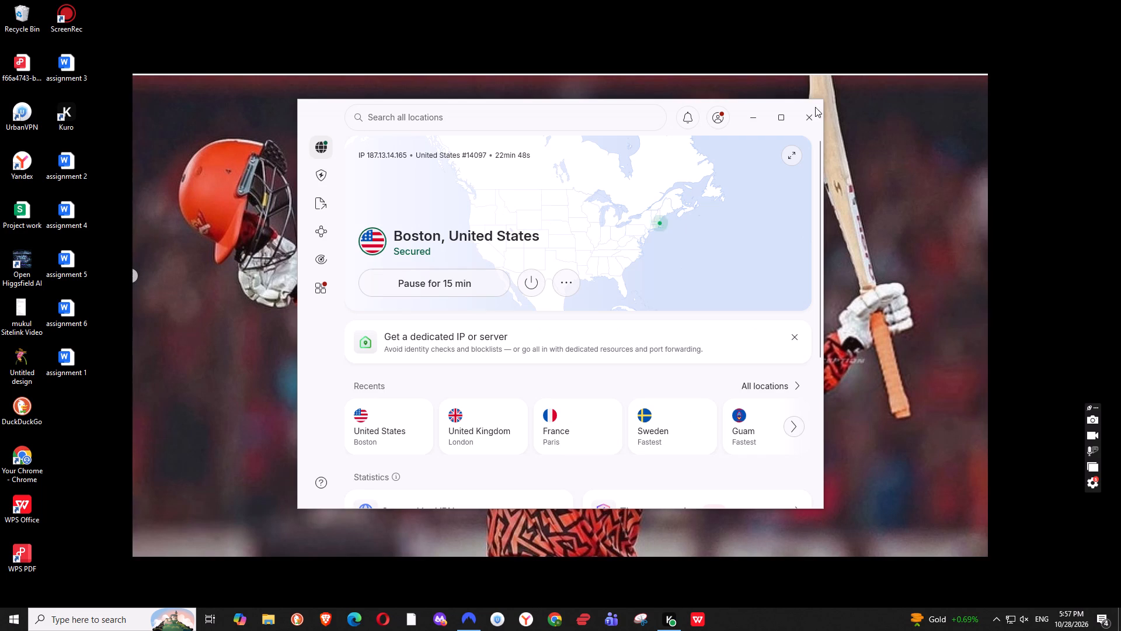
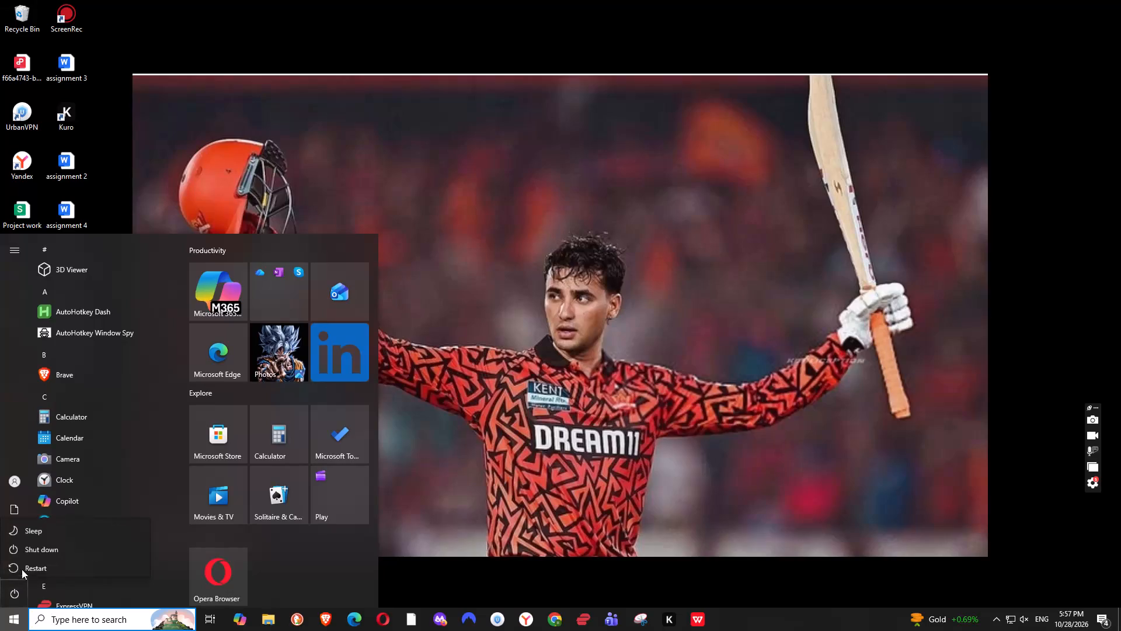
Shut down the computer.
click(33, 546)
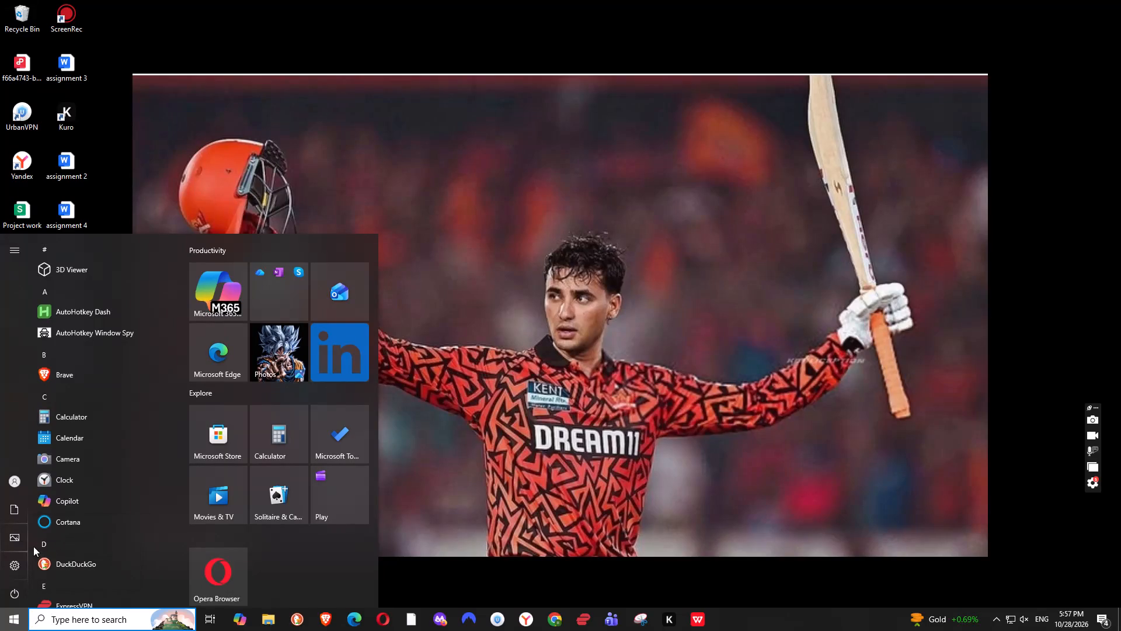